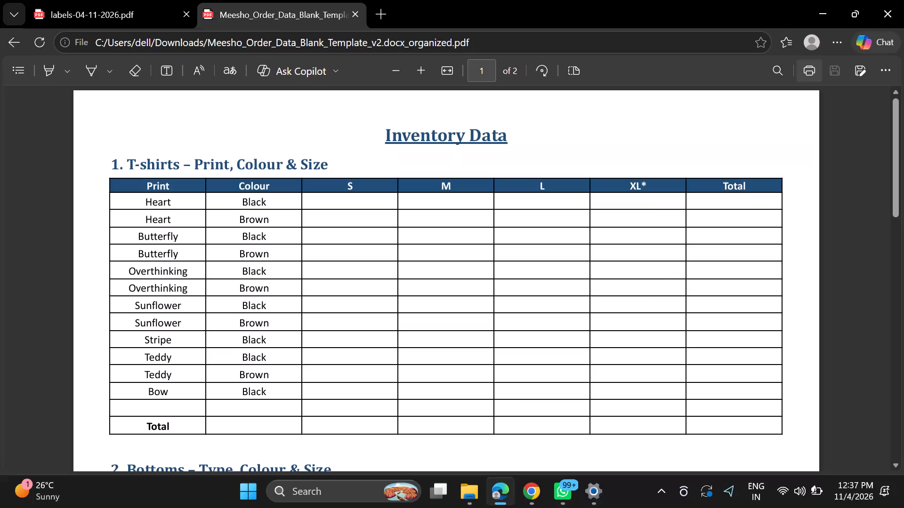
Switch to the Meesho supplier panel's Barcoded Packet Scan page in Chrome.
{"action": "left_click", "coordinate": [529, 484]}
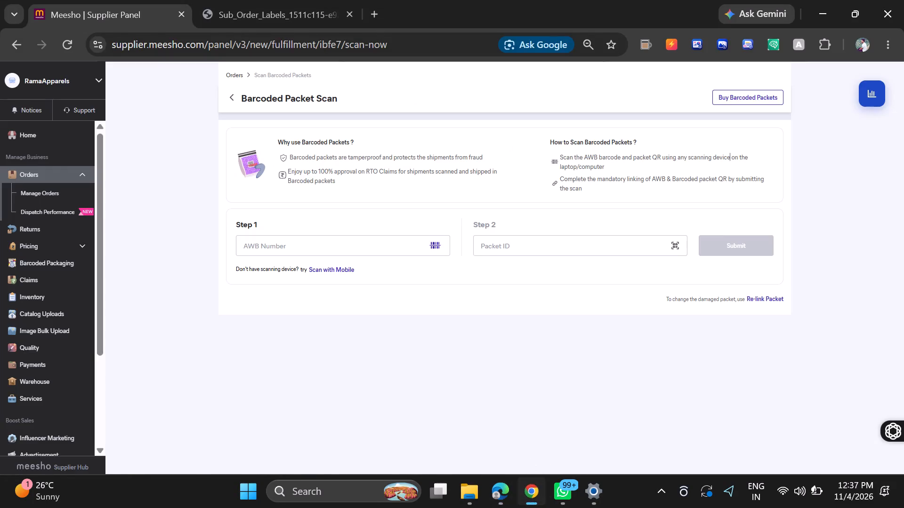
{"action": "left_click", "coordinate": [529, 484]}
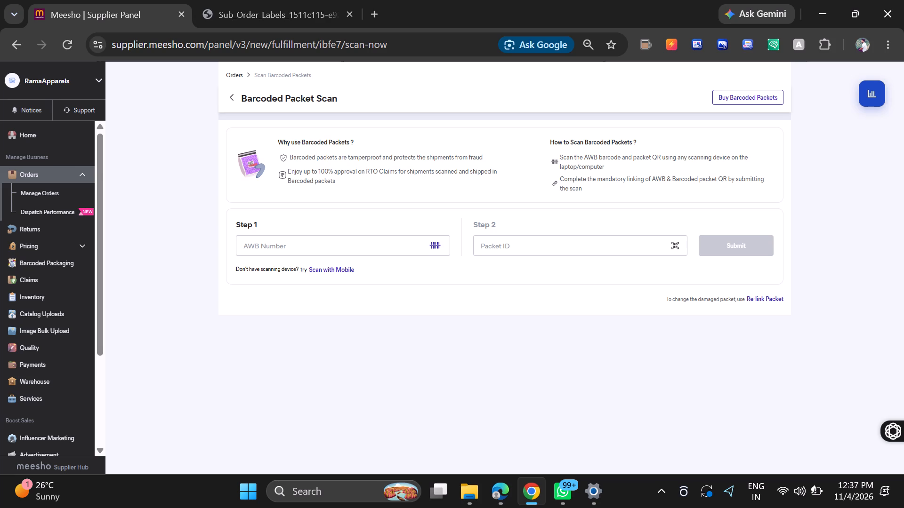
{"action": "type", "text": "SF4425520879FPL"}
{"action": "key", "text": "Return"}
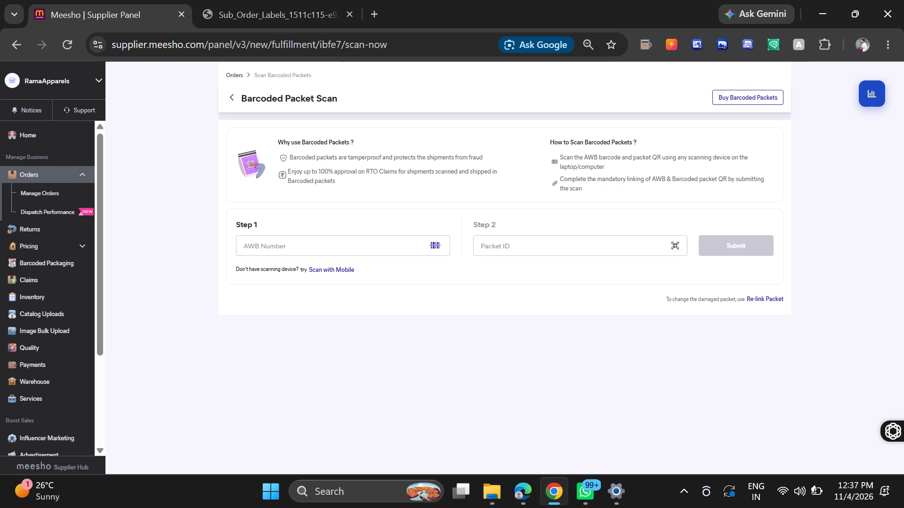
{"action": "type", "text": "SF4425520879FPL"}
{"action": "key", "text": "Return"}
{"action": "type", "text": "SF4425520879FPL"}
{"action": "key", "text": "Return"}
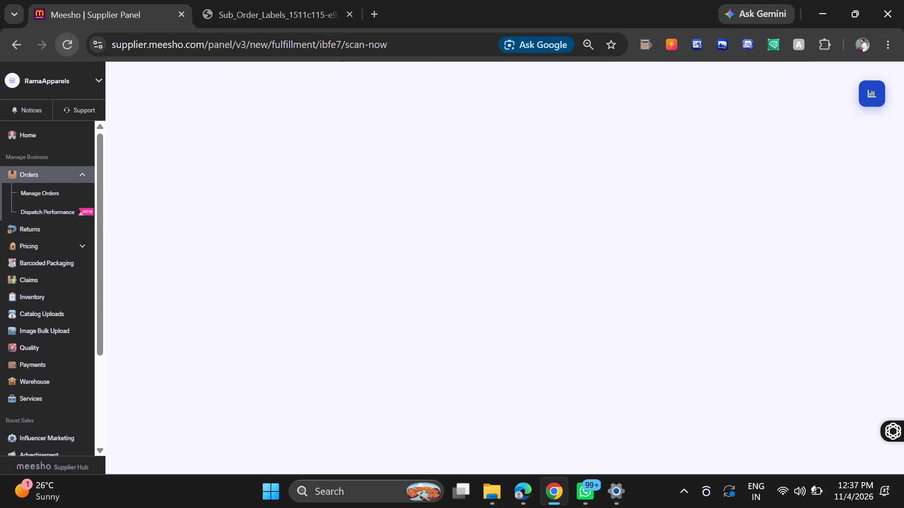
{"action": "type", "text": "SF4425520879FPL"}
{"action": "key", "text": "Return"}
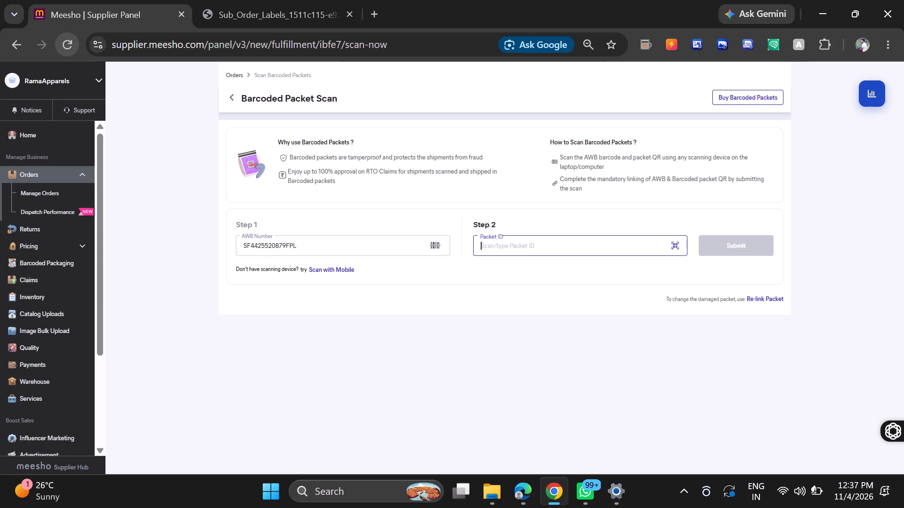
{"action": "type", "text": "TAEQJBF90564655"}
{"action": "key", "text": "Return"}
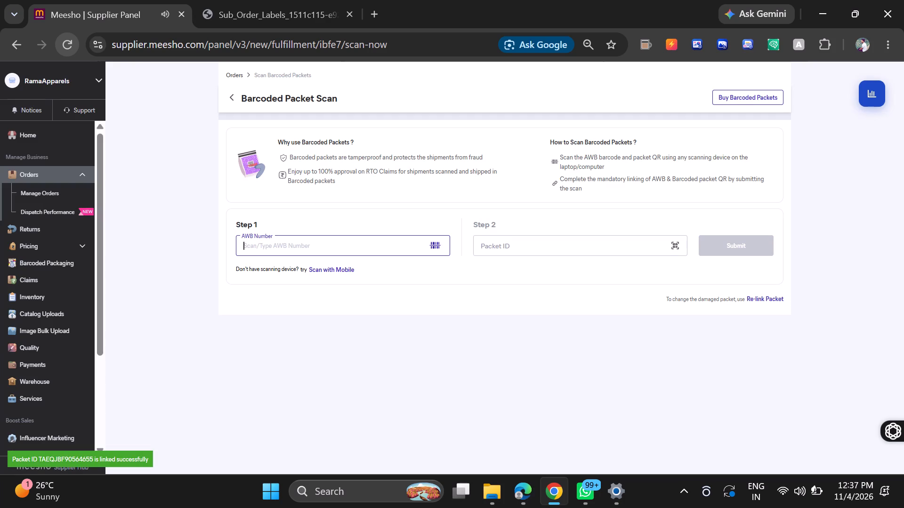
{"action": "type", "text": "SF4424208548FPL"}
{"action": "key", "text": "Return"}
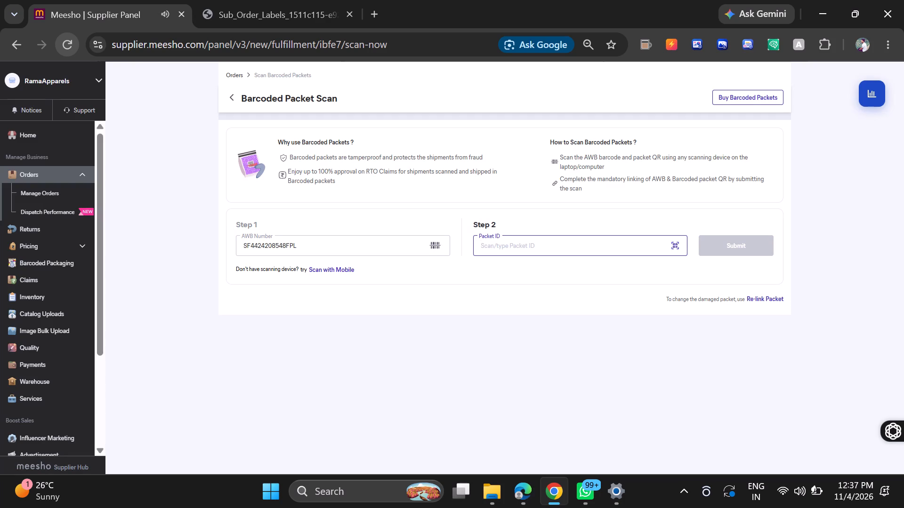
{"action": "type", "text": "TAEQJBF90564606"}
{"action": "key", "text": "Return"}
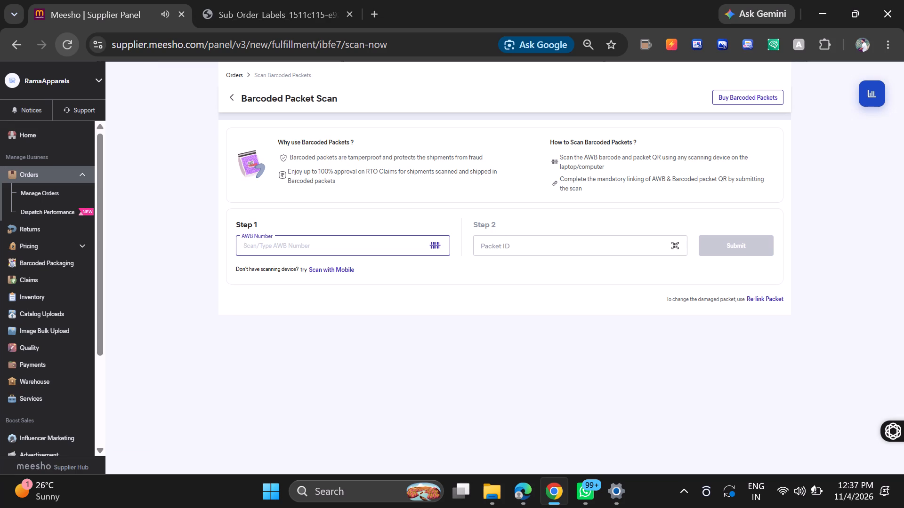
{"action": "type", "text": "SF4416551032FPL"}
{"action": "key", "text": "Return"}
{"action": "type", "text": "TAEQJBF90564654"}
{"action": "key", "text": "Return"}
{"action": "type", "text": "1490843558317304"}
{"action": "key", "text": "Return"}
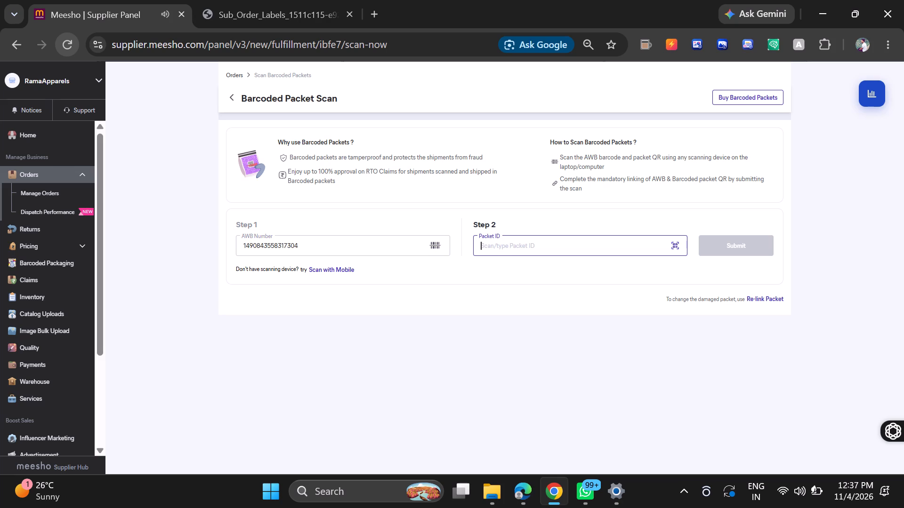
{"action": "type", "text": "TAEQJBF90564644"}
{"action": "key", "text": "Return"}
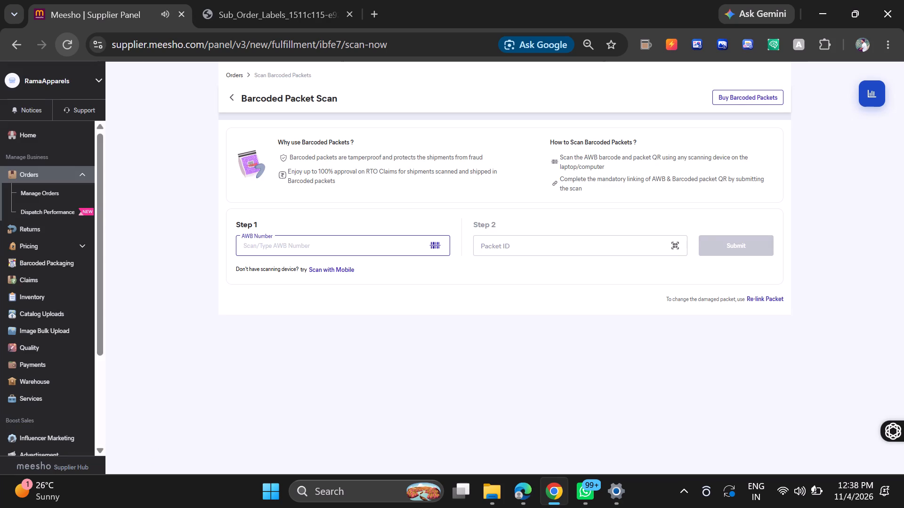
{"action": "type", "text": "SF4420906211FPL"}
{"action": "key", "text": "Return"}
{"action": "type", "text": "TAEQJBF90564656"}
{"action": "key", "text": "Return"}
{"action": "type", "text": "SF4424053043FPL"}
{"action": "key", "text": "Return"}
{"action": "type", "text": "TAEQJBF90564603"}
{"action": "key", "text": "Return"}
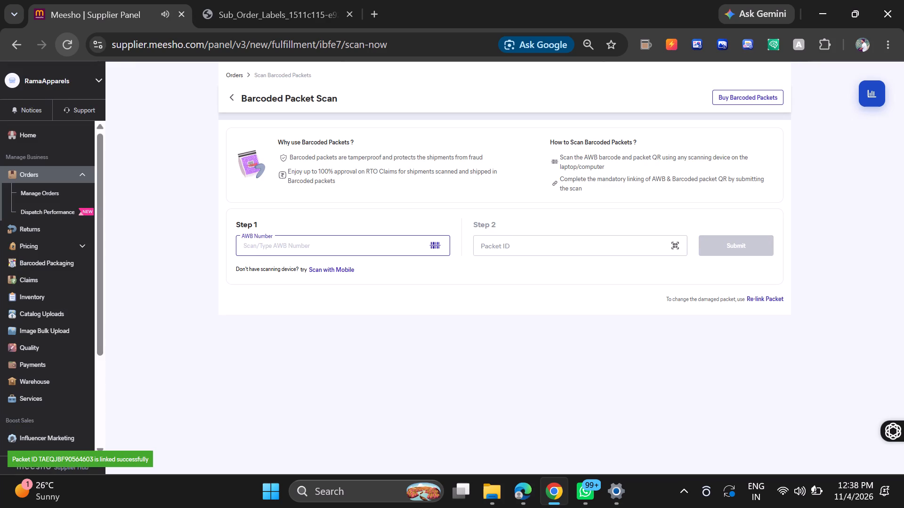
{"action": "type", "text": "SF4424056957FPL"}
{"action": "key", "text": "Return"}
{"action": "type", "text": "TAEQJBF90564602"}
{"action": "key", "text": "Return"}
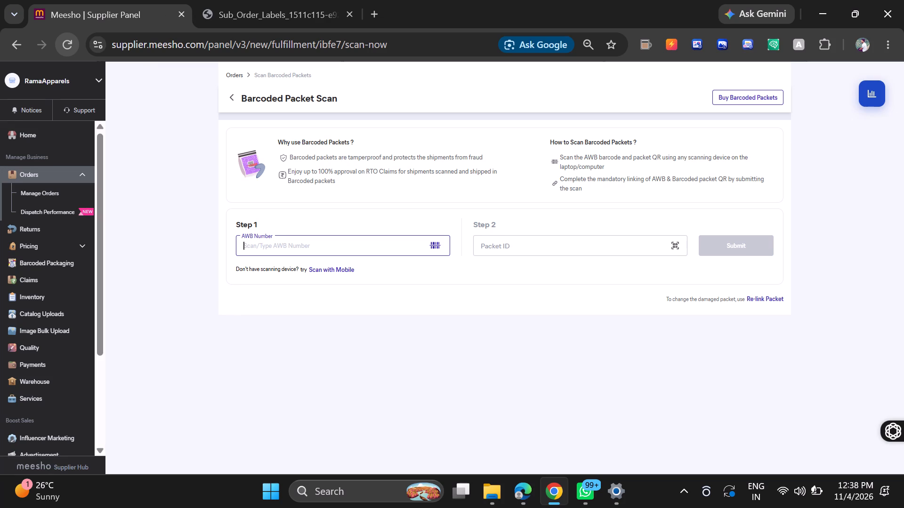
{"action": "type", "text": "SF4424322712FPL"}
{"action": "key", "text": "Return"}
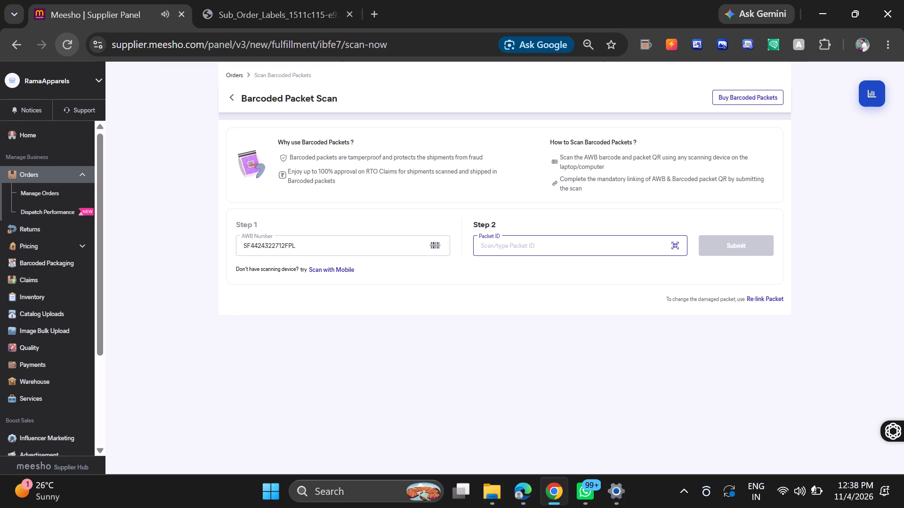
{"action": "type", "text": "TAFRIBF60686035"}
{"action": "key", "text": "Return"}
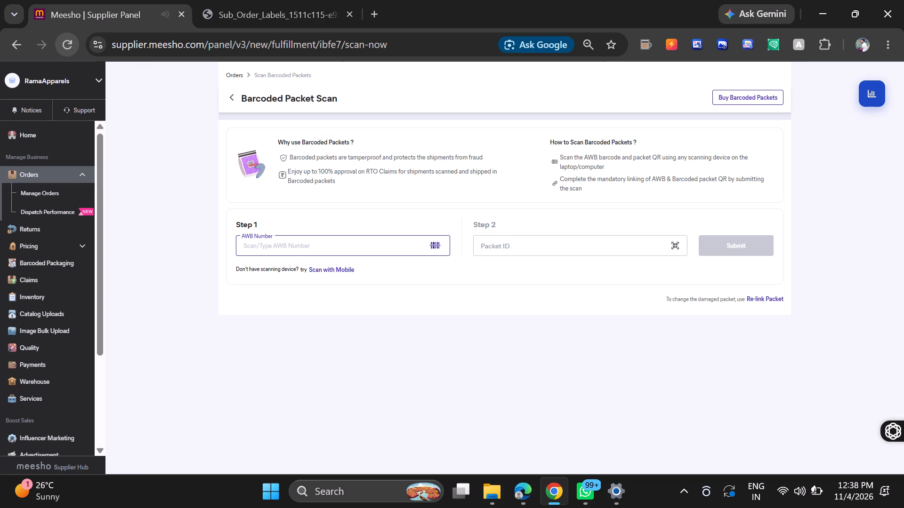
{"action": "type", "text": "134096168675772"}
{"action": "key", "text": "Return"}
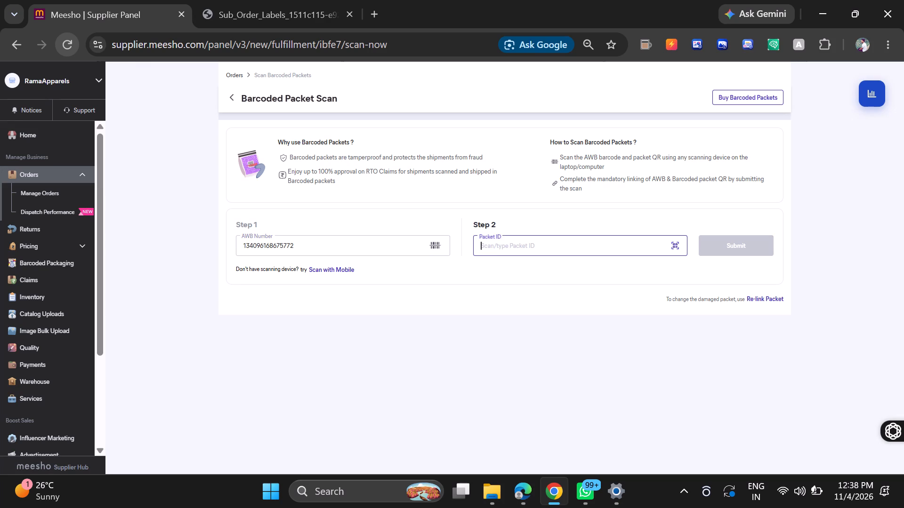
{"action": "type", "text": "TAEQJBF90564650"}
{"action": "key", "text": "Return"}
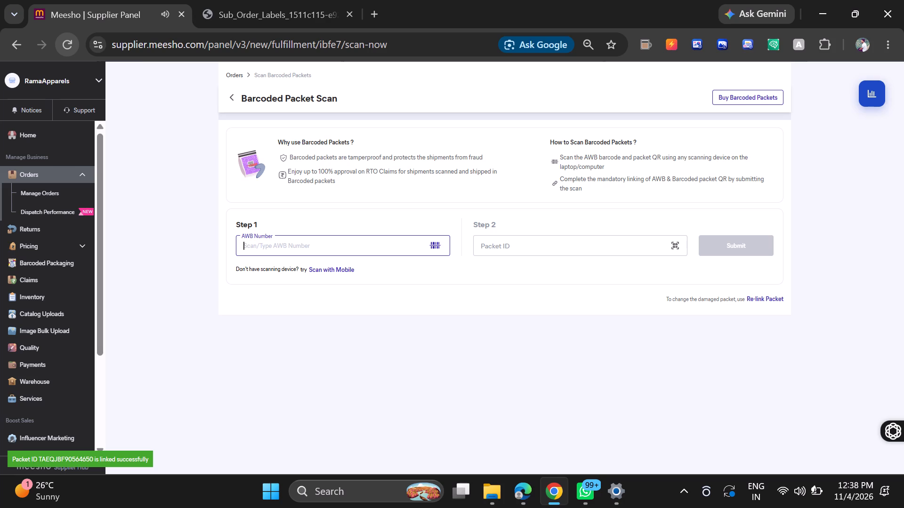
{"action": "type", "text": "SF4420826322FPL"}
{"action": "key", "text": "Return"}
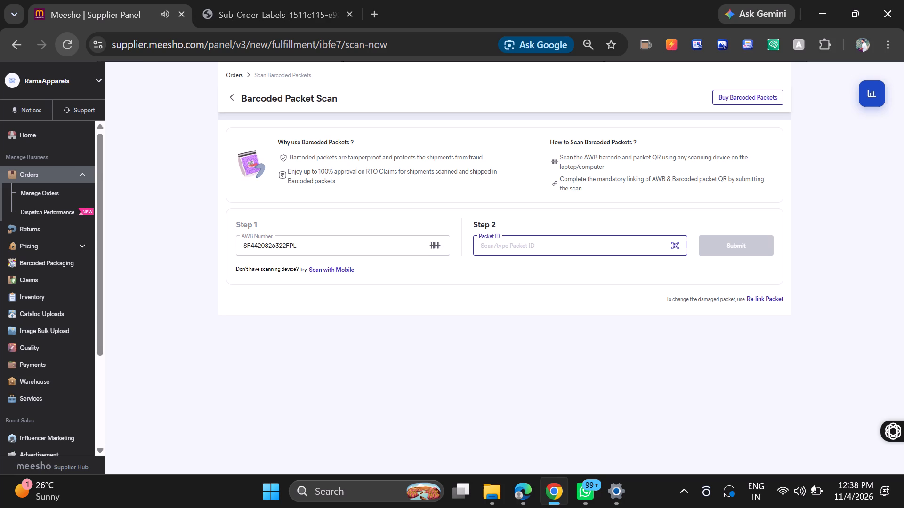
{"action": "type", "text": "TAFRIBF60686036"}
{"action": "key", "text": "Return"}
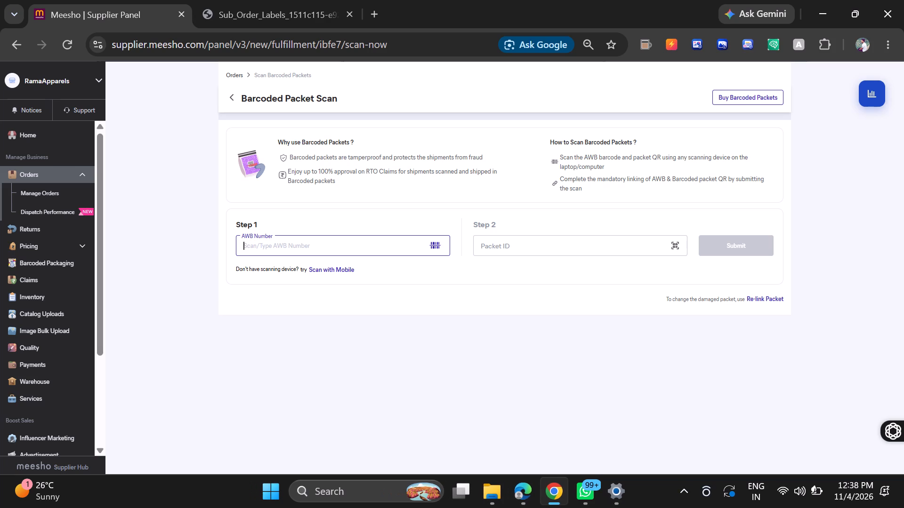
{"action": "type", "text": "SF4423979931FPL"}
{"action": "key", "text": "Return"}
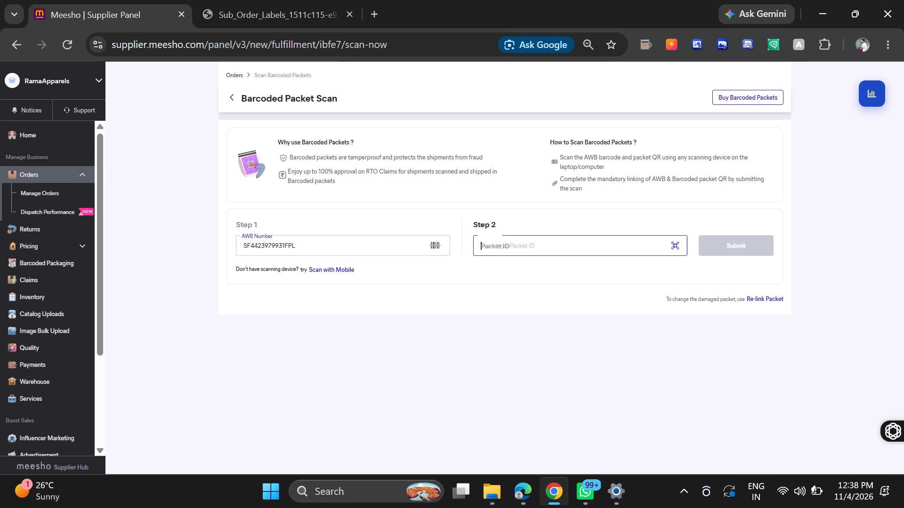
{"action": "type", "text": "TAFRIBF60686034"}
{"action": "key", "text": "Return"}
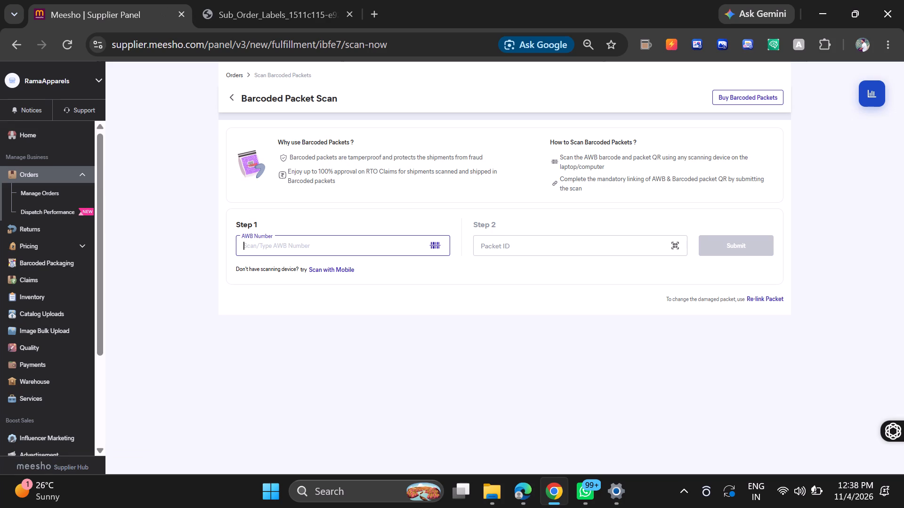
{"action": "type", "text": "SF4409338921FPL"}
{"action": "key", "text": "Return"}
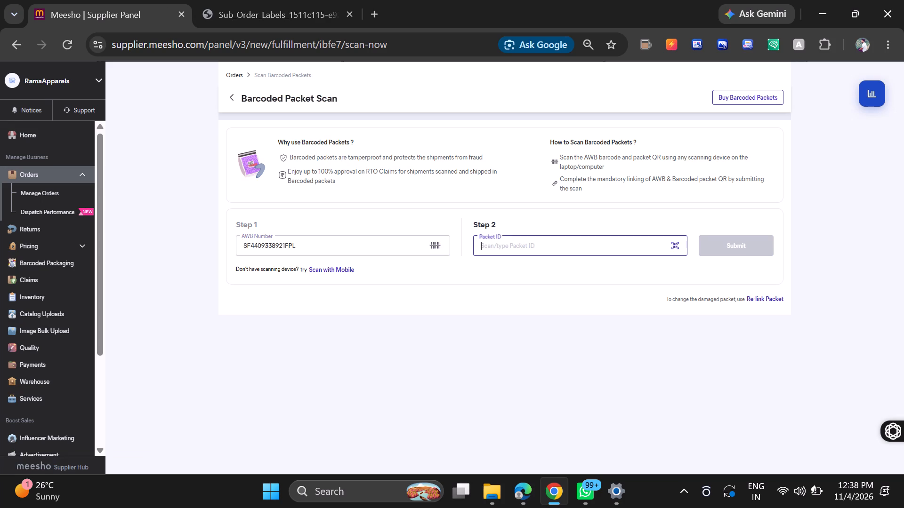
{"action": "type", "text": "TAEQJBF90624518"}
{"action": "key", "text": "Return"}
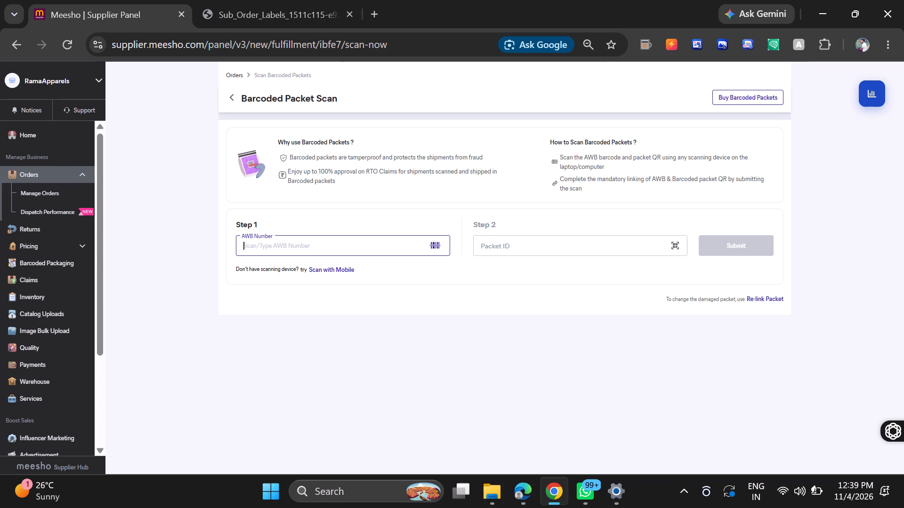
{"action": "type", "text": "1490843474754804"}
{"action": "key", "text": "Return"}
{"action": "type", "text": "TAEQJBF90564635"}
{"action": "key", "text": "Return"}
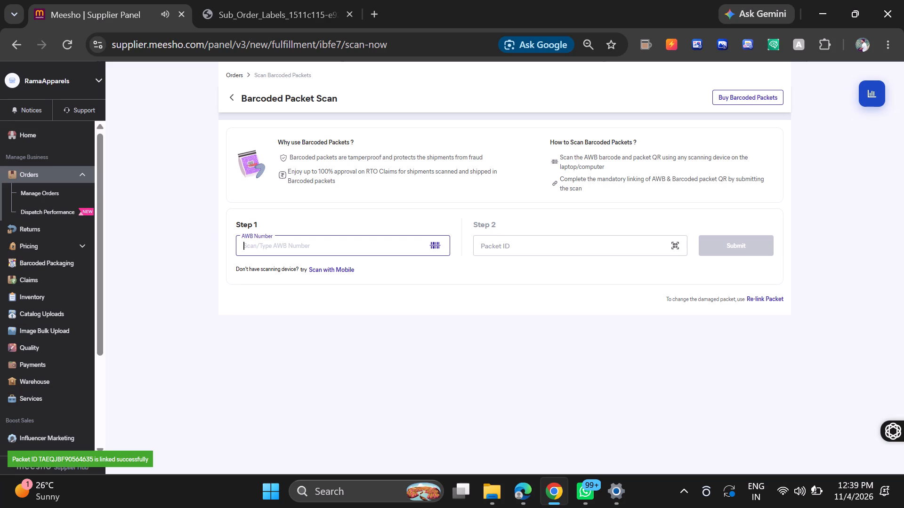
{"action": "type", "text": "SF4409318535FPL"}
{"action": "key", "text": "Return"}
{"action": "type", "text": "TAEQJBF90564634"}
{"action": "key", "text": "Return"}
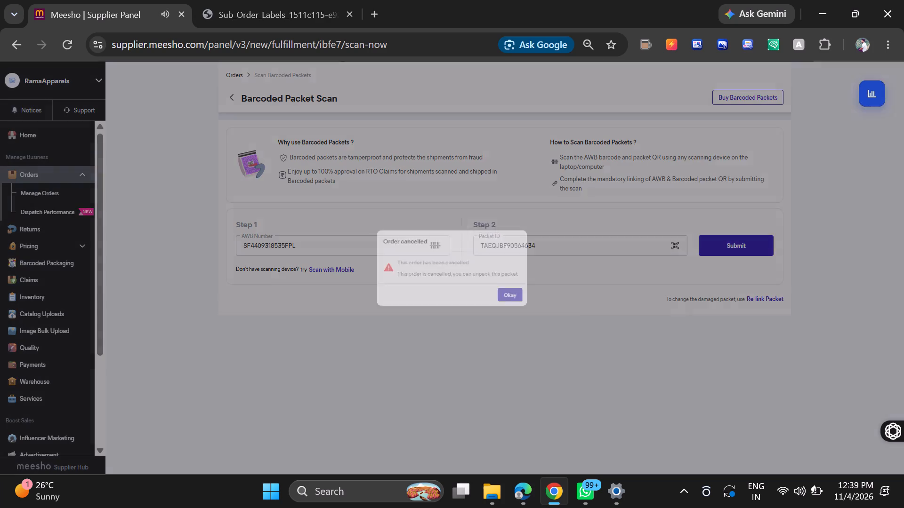
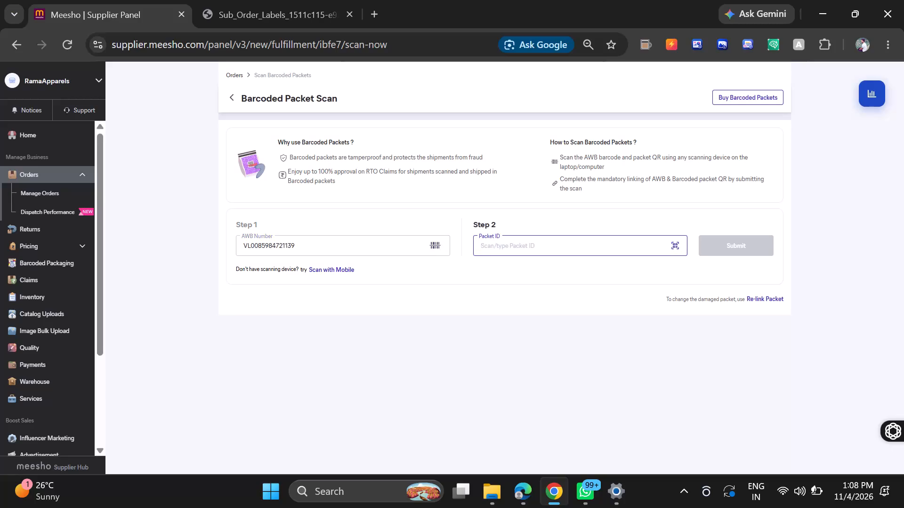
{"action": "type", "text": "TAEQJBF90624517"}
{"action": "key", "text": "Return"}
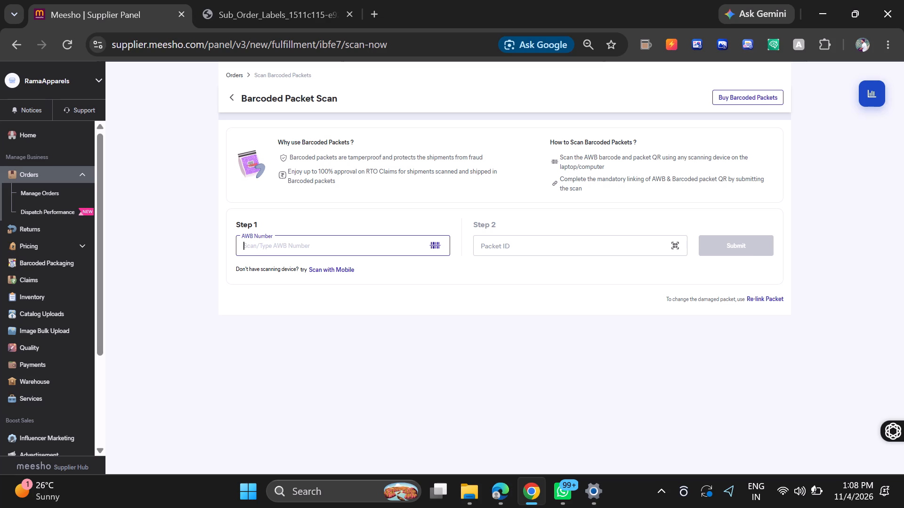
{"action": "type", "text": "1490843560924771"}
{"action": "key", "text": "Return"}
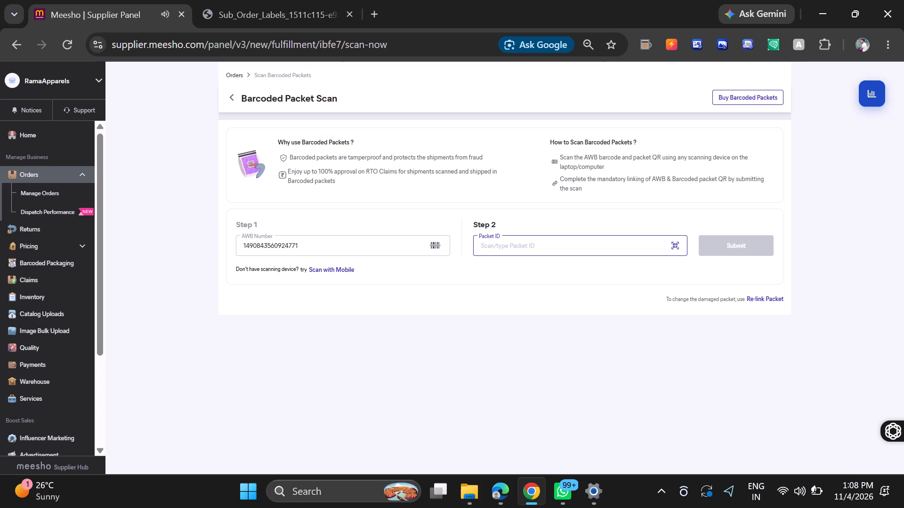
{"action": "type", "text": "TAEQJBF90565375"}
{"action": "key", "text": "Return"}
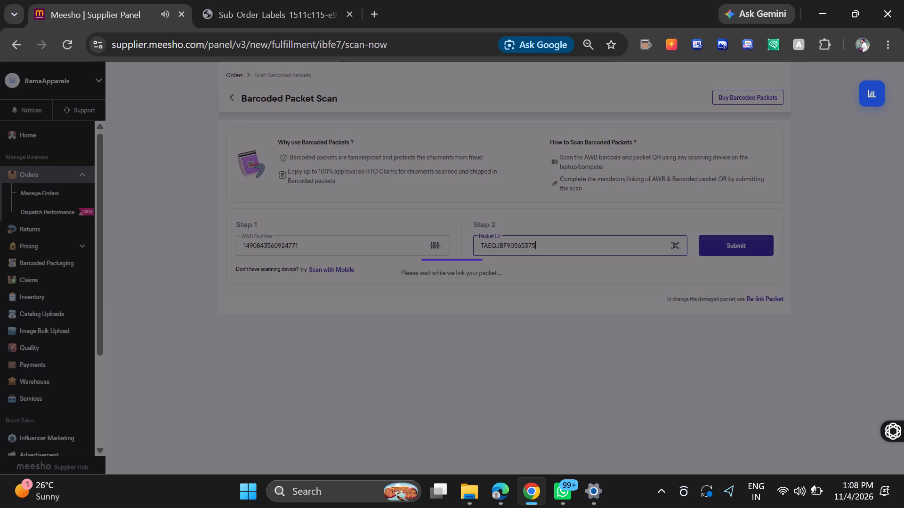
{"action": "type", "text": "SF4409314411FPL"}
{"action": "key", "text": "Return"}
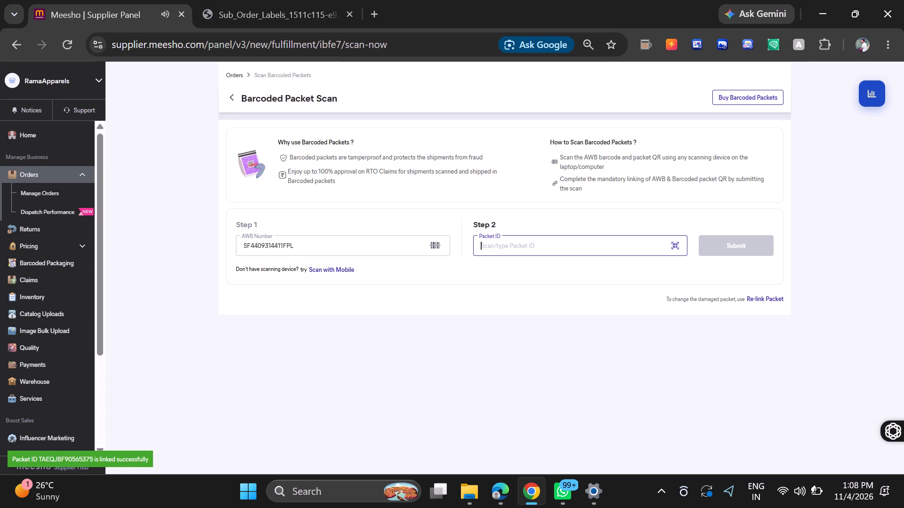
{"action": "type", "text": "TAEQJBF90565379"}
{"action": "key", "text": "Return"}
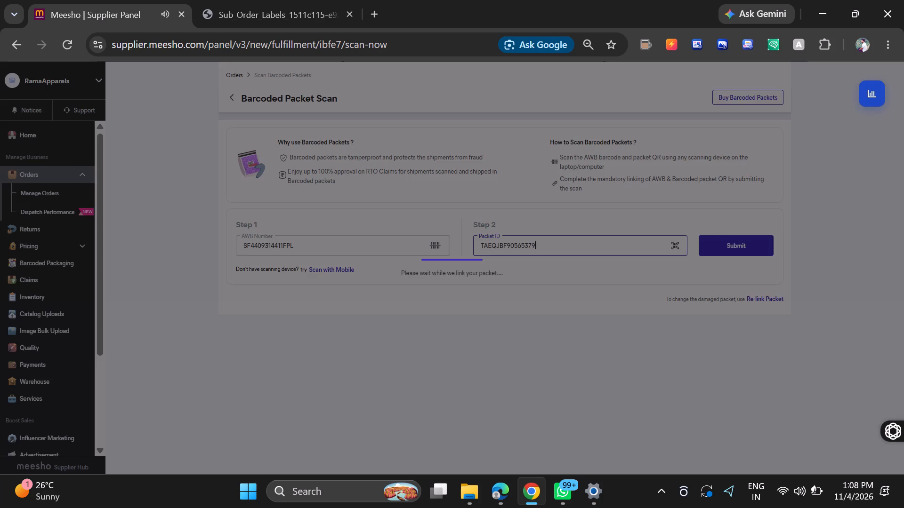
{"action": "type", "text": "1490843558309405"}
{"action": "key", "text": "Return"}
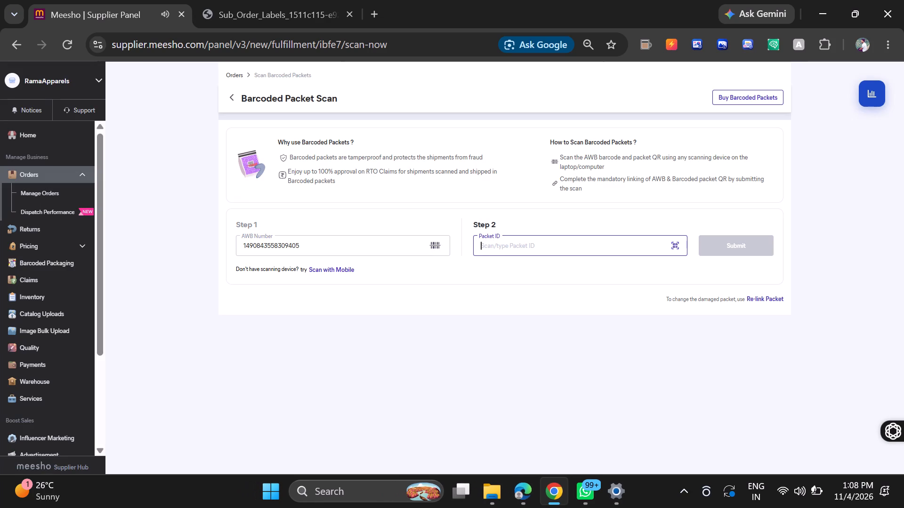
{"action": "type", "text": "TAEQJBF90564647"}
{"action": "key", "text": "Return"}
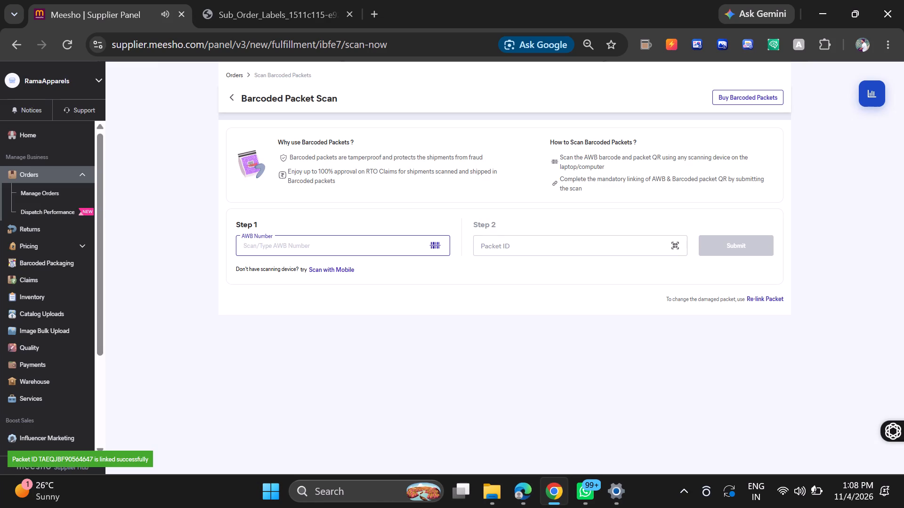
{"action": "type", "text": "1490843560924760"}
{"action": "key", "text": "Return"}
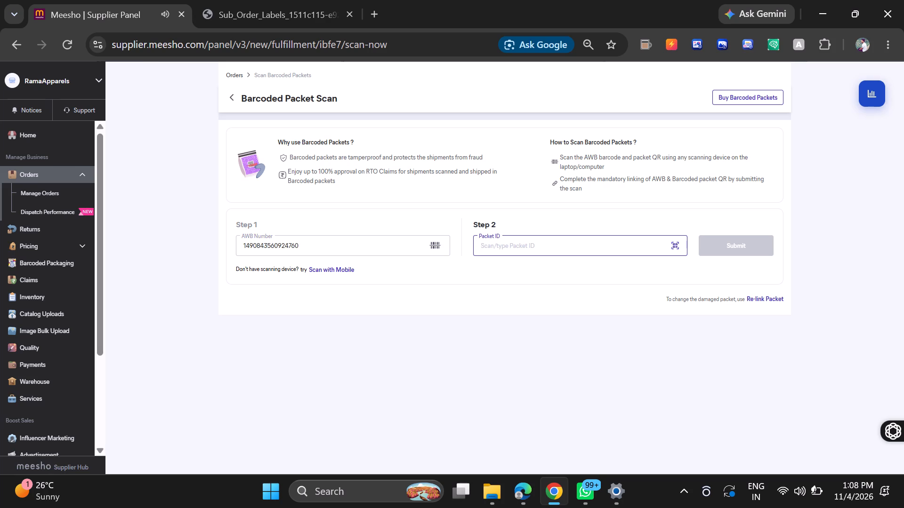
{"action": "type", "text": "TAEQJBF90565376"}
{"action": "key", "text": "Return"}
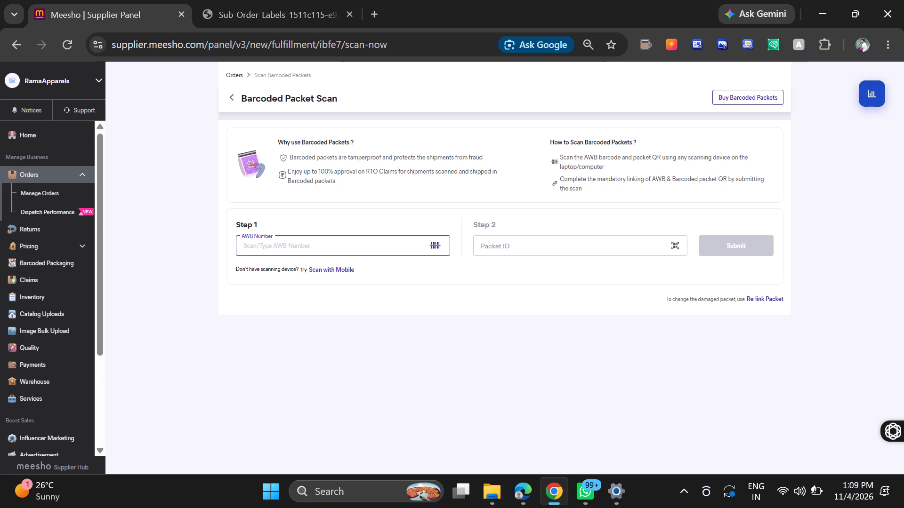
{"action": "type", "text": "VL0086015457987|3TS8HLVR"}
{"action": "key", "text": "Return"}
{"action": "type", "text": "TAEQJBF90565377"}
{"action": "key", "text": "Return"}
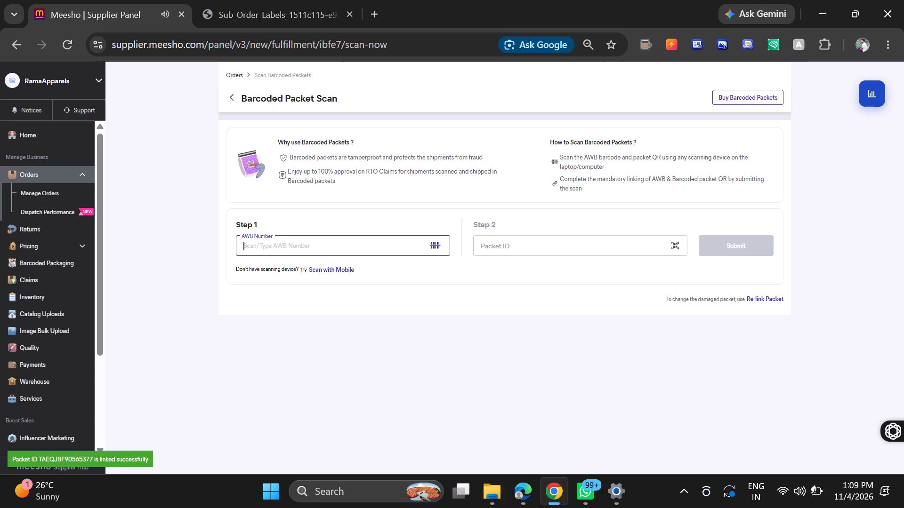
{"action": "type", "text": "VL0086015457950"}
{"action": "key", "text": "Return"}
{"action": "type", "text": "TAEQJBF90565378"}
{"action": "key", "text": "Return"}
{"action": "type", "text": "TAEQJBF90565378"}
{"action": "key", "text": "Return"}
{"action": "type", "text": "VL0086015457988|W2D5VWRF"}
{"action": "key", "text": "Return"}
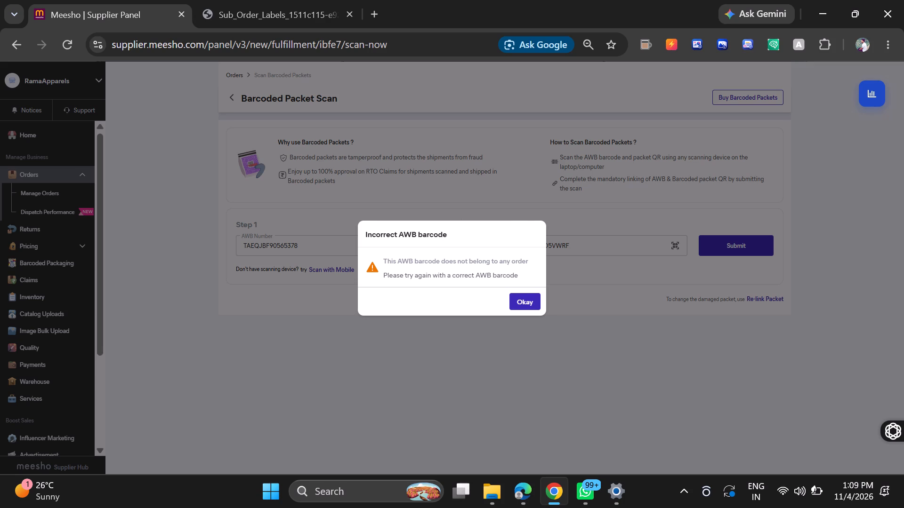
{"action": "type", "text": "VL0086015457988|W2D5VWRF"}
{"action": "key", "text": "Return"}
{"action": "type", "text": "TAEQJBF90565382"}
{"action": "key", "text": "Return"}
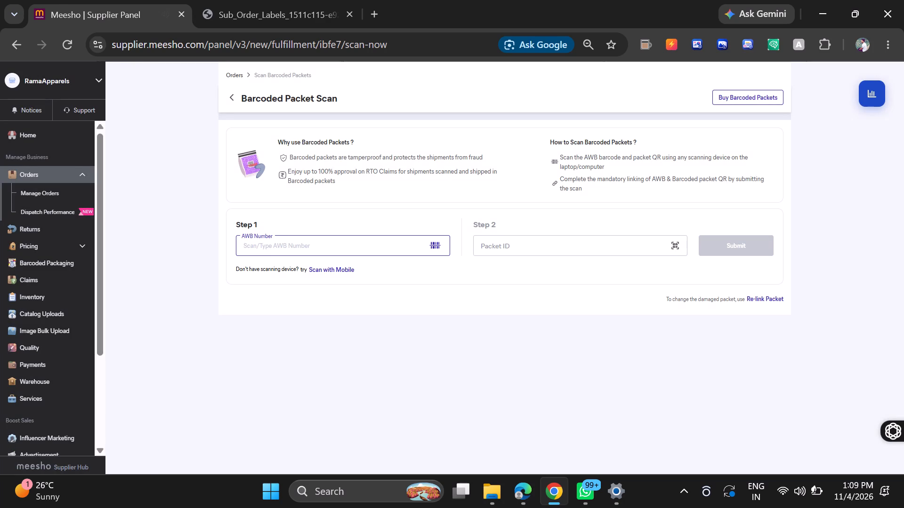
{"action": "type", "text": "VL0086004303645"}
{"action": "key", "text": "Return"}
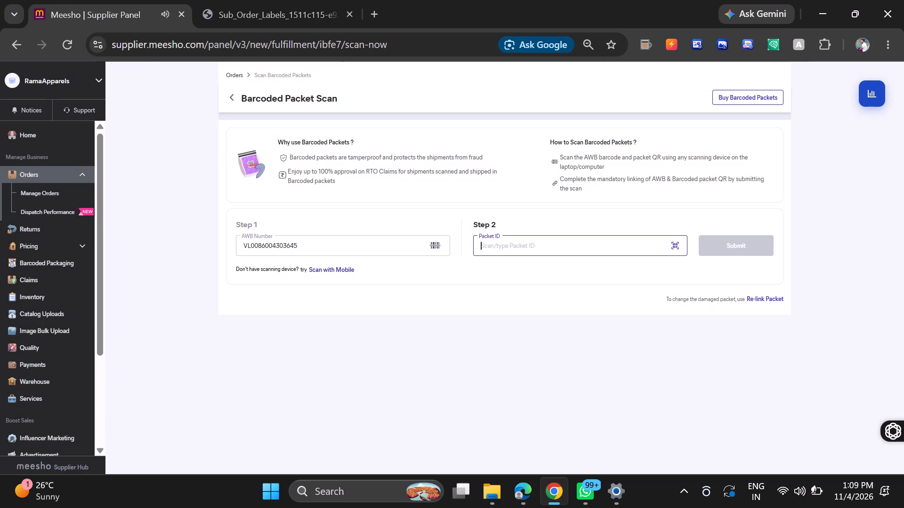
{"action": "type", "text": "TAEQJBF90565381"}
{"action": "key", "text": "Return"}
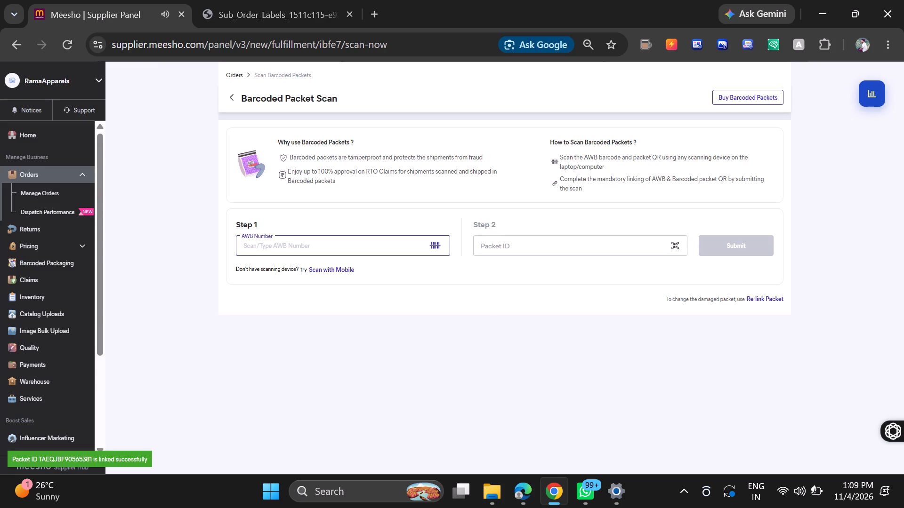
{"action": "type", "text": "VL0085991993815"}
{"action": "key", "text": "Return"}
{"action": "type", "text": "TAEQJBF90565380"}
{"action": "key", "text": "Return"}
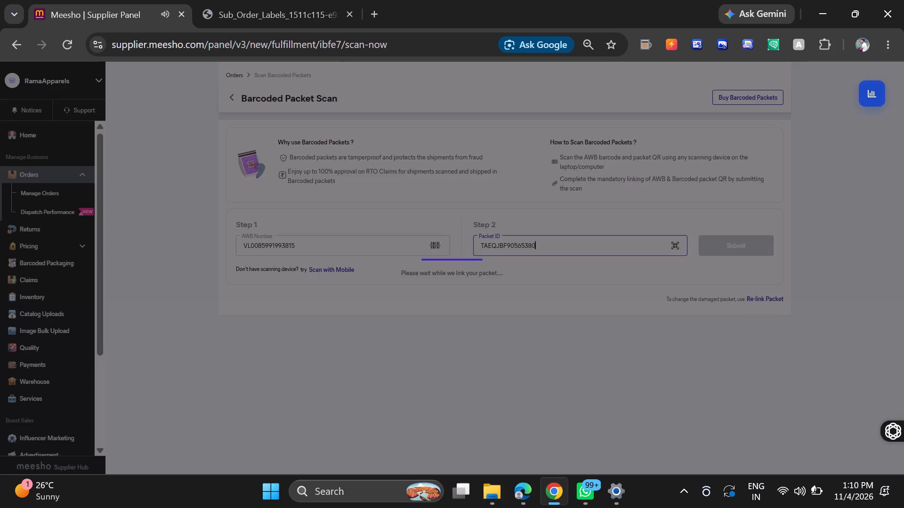
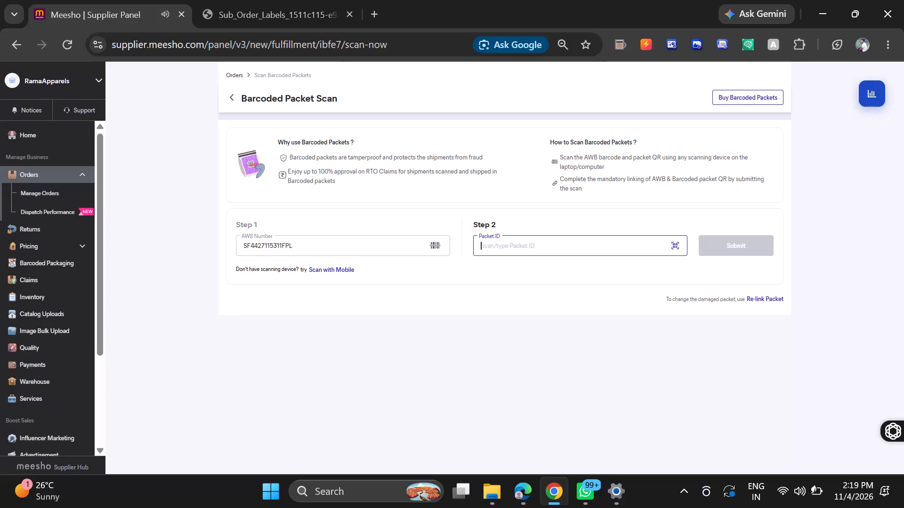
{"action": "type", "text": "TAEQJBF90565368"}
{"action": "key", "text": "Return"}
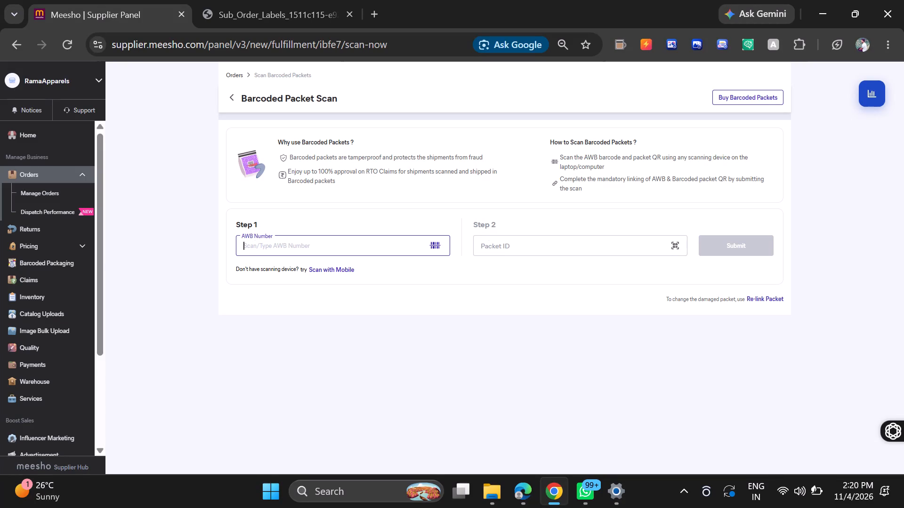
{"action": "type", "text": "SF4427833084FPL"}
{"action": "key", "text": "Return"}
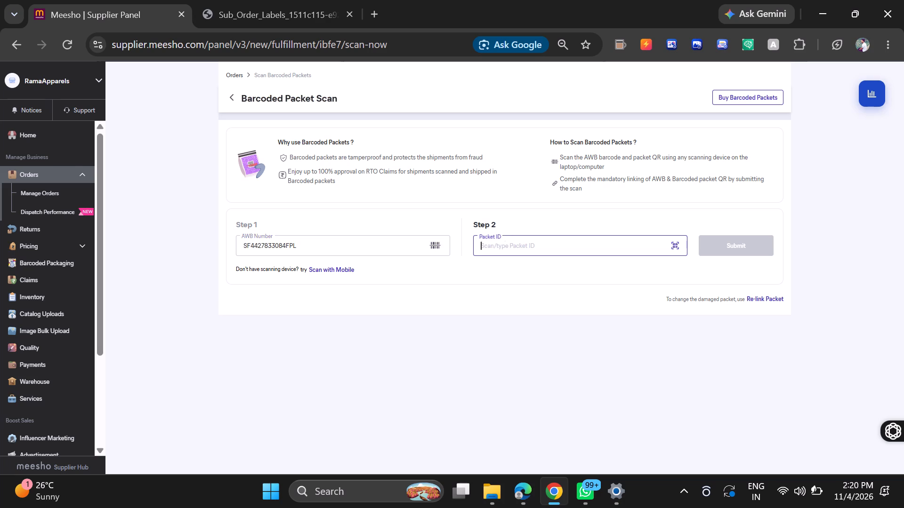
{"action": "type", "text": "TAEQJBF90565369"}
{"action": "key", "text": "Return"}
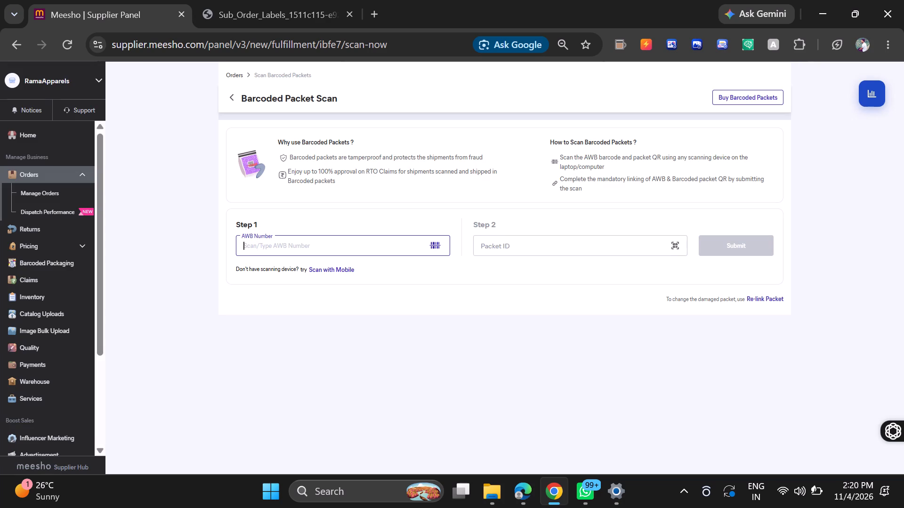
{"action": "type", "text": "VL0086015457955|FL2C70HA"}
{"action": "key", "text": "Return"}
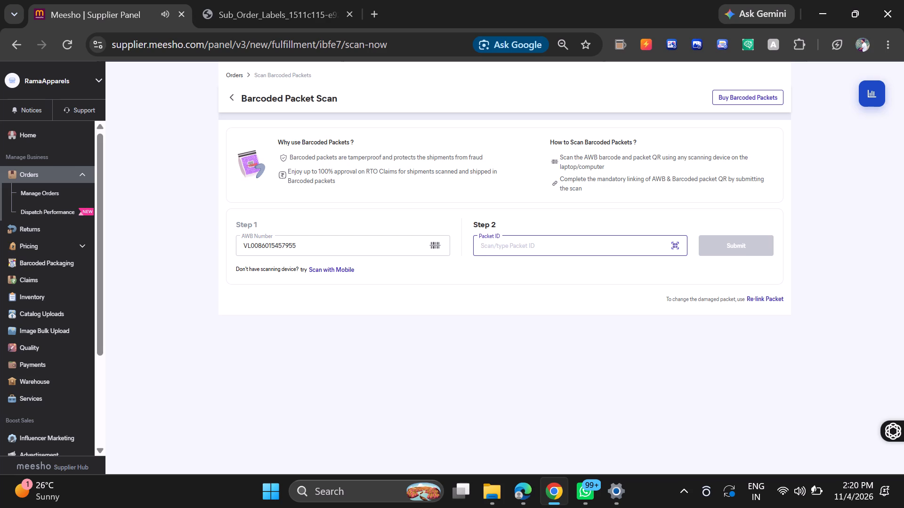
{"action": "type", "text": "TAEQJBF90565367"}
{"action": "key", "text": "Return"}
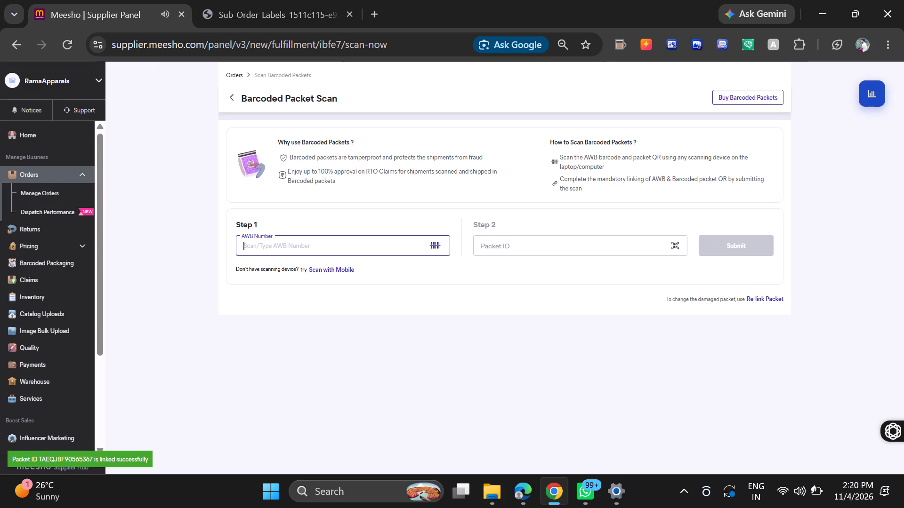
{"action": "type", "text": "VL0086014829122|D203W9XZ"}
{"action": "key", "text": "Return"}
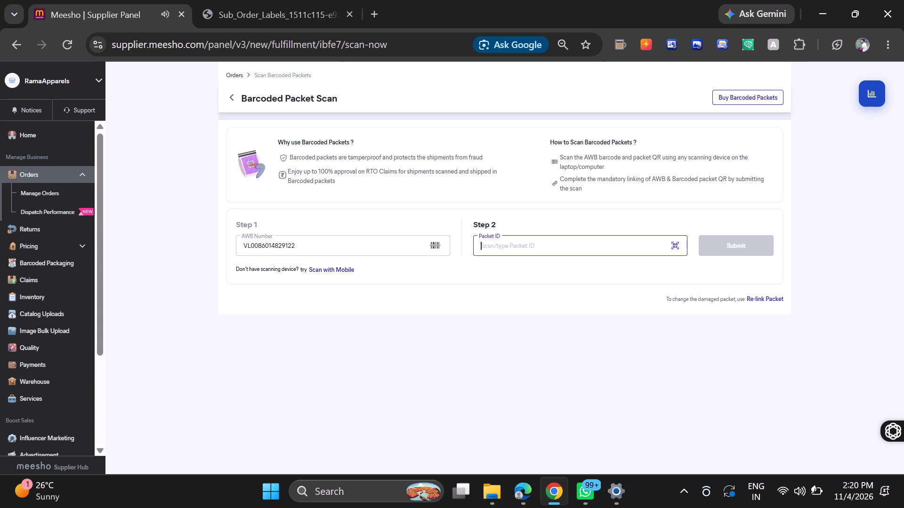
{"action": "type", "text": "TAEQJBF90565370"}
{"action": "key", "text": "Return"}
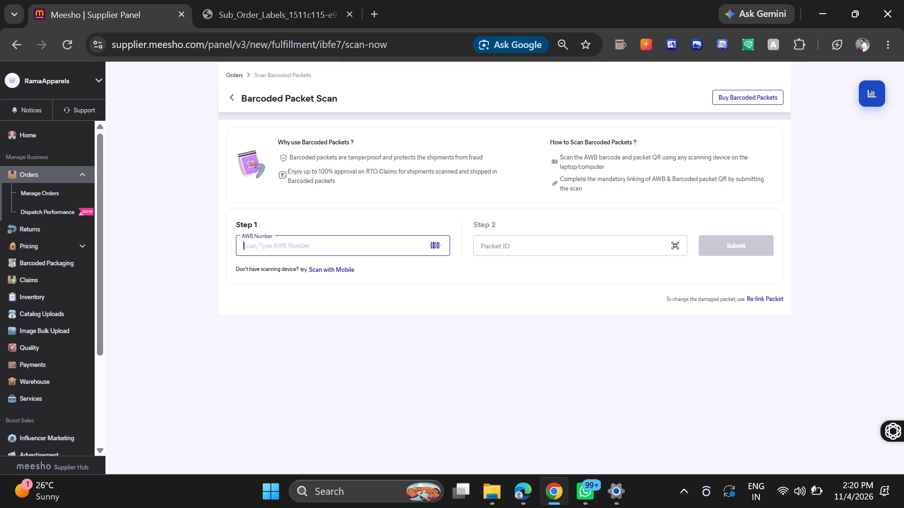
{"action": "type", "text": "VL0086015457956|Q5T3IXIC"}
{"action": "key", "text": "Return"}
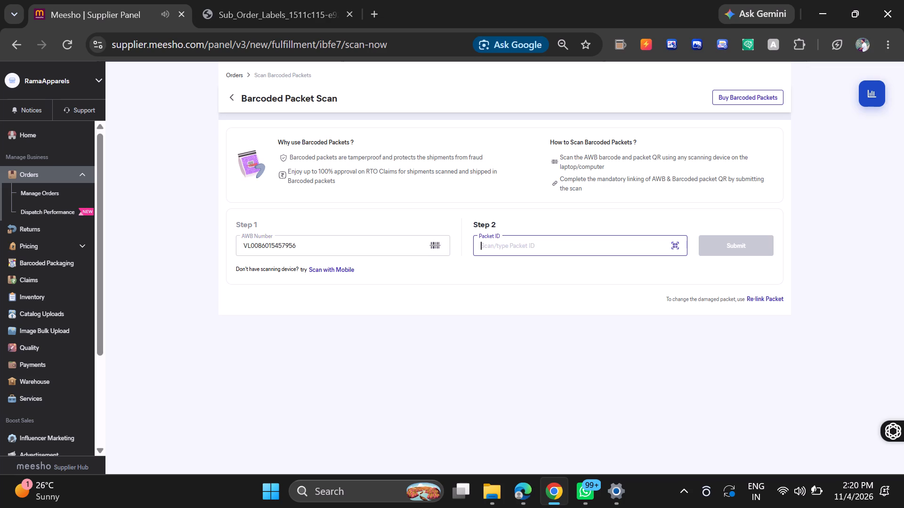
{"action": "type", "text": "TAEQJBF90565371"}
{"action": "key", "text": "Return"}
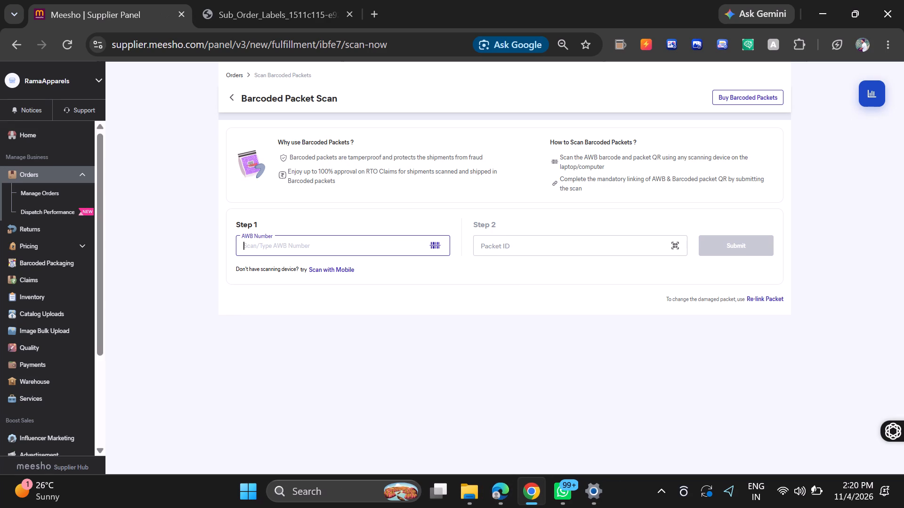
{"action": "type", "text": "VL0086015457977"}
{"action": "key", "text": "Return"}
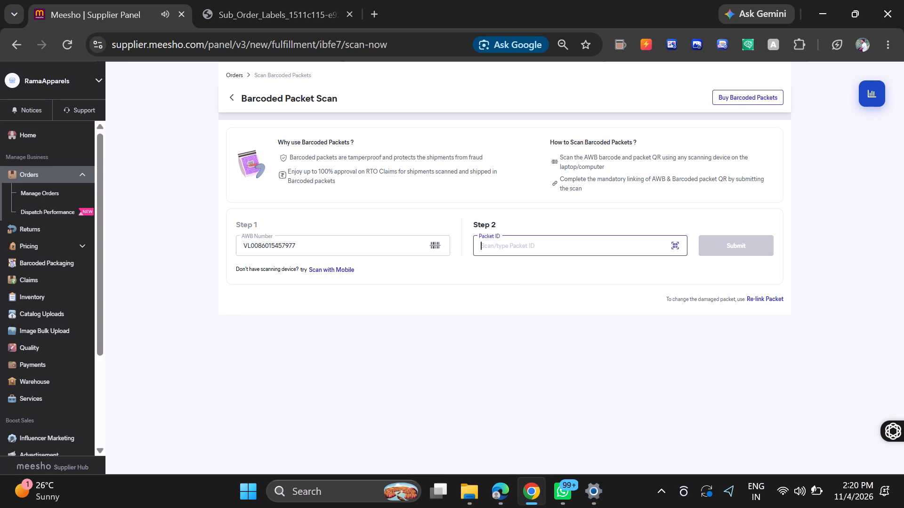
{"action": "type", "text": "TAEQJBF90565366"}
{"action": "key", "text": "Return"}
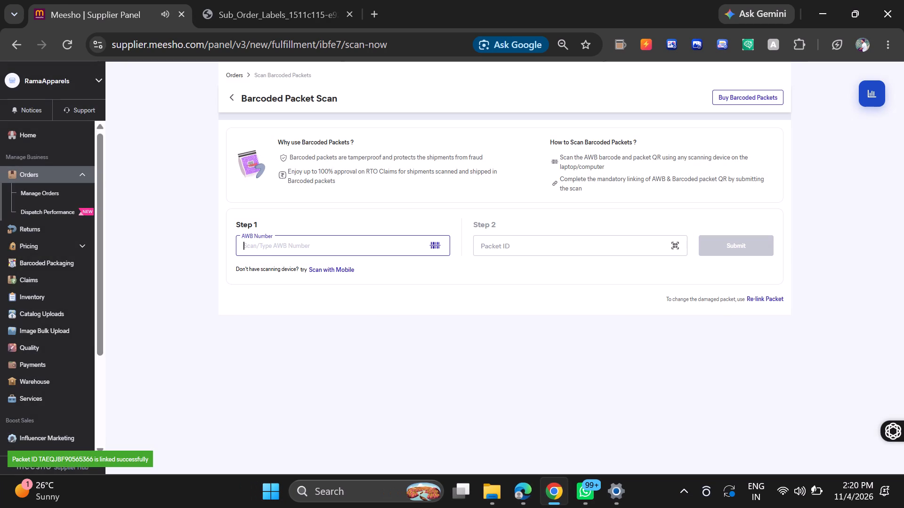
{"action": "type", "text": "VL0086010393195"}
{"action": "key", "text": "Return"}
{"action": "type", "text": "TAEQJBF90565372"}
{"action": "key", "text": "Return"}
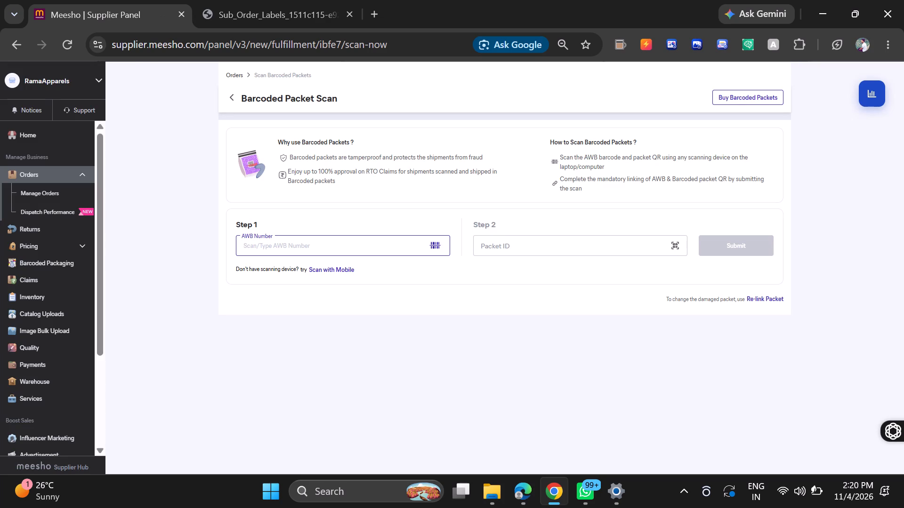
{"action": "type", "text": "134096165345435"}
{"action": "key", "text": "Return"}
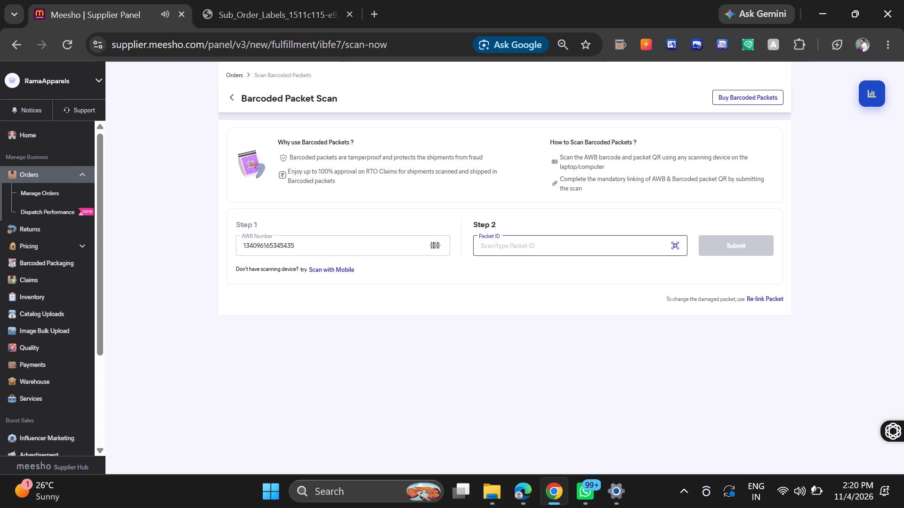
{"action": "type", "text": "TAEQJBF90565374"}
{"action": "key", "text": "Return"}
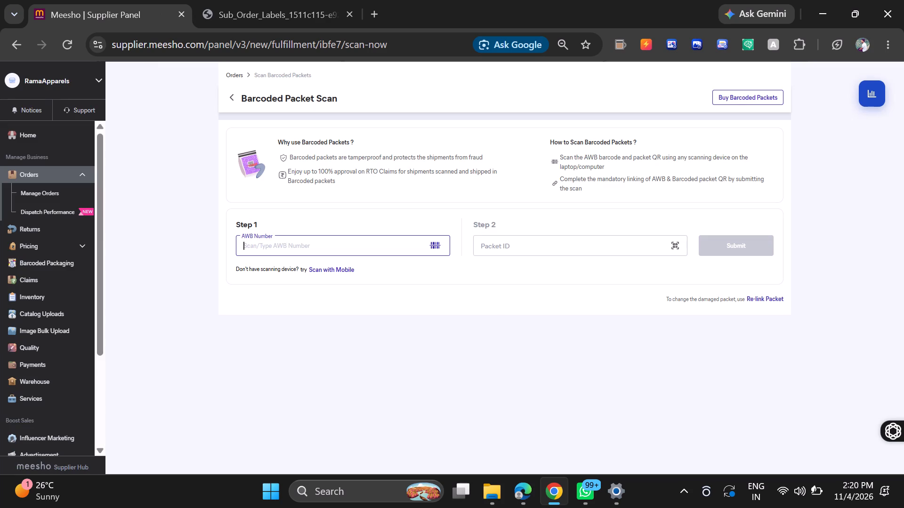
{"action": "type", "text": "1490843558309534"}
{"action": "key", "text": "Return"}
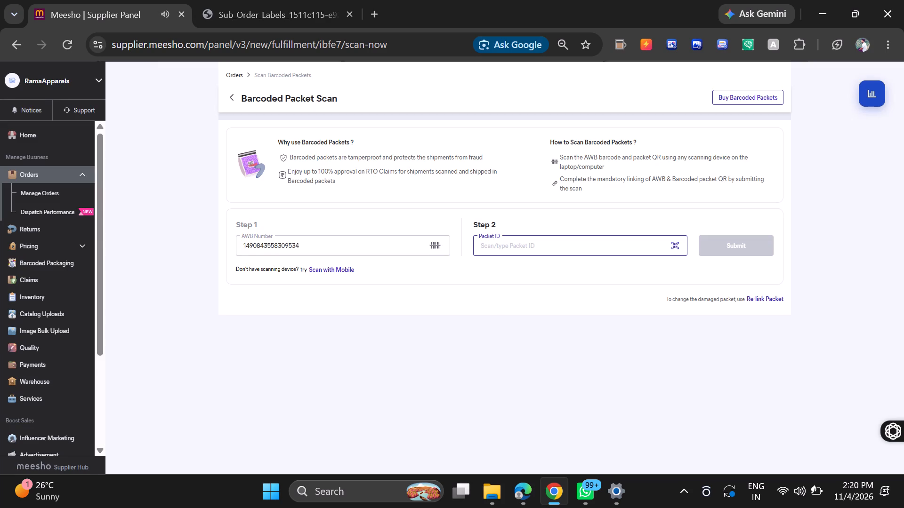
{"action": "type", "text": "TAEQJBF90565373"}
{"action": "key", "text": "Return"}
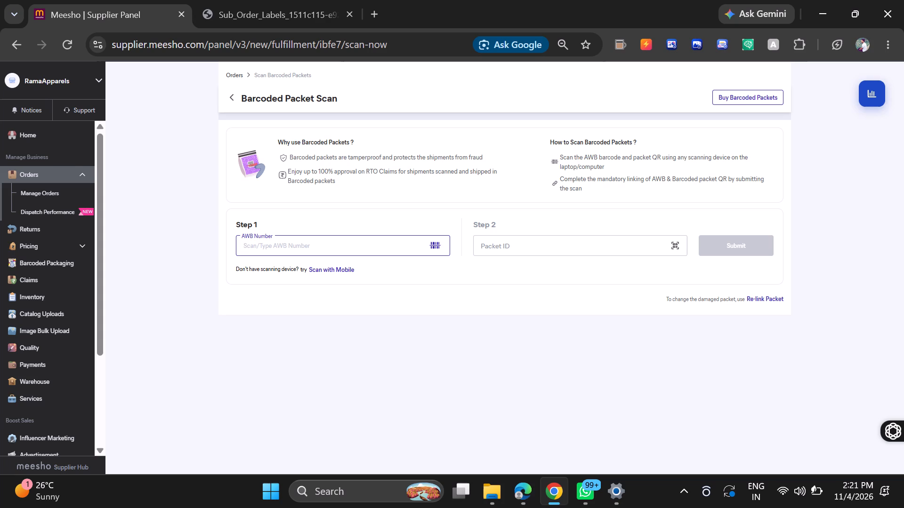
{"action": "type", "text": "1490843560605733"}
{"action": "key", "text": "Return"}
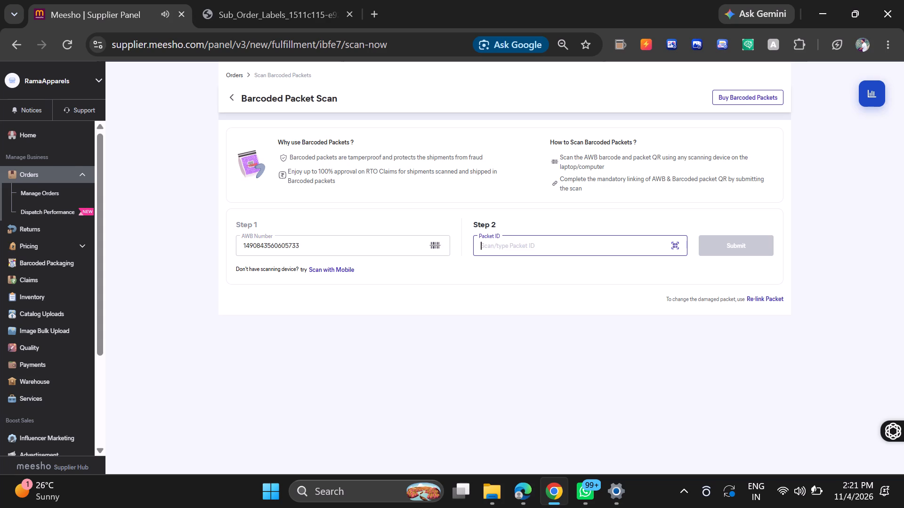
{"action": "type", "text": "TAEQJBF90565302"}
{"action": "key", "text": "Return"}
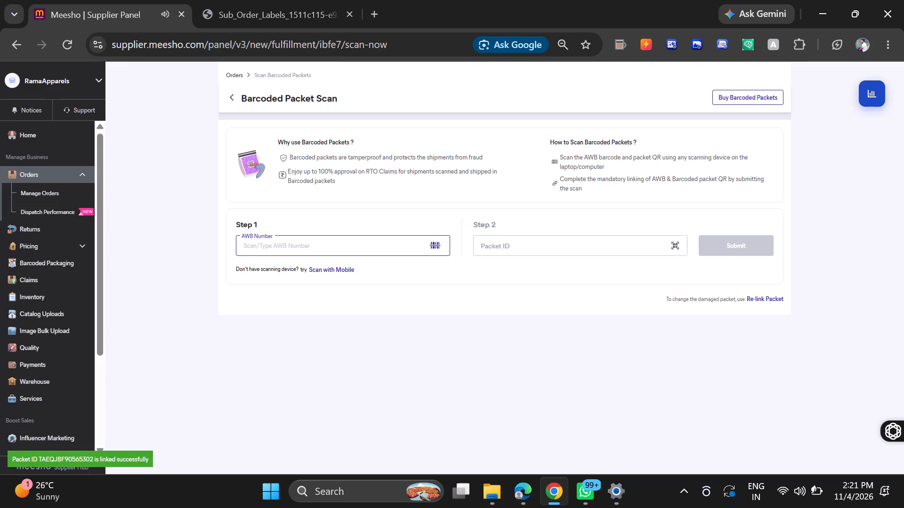
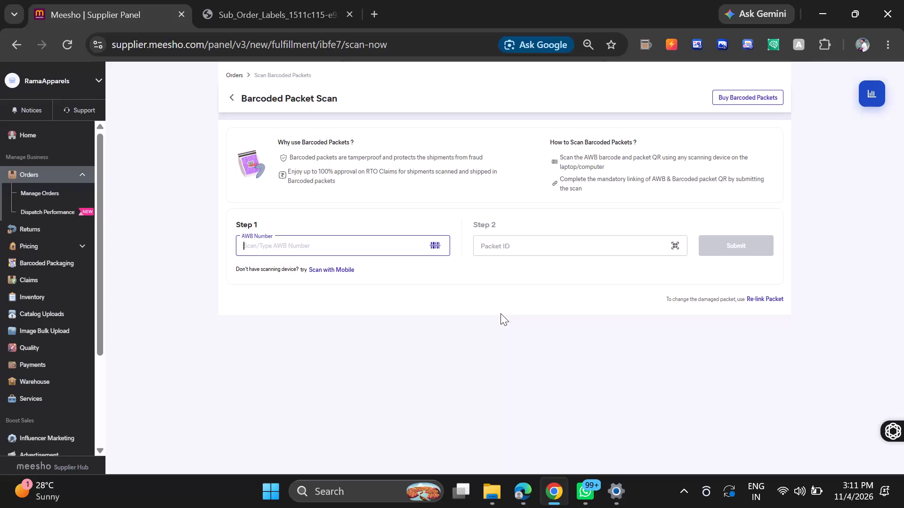
Switch to the Downloads folder in File Explorer, where the order label PDFs are stored.
{"action": "left_click", "coordinate": [490, 487]}
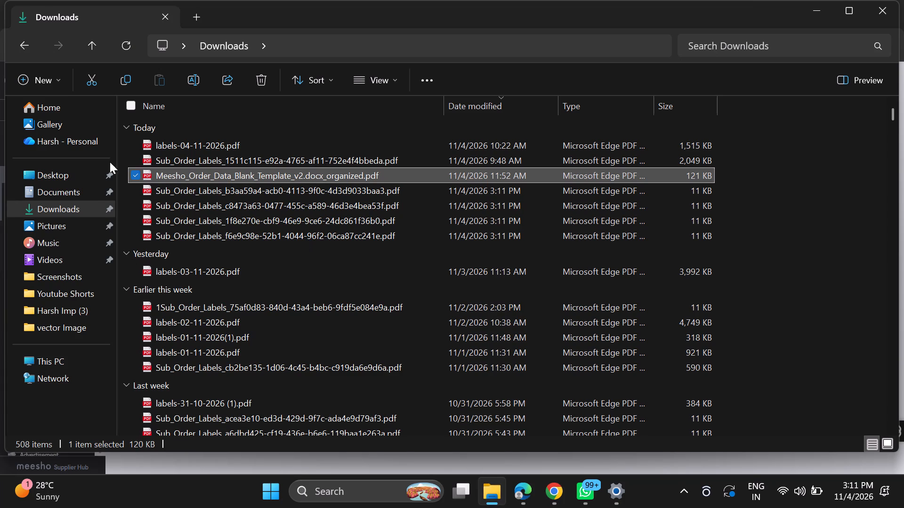
Refresh the Downloads folder and print Sub_Order_Labels_f6e9c98e-52b1-4044-96f2-06ca87cc241e.pdf on the TSC TE244 printer, closing the two older PDFs.
{"action": "left_click", "coordinate": [126, 53]}
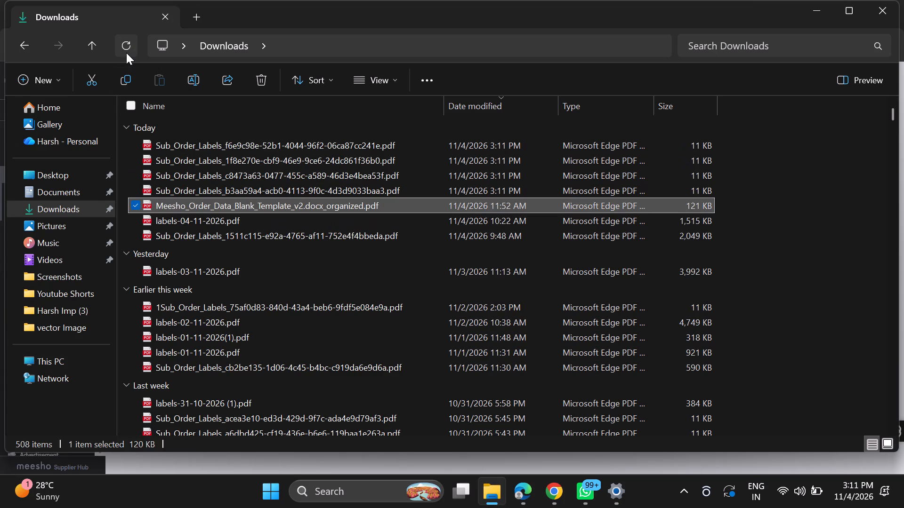
{"action": "left_click", "coordinate": [132, 204]}
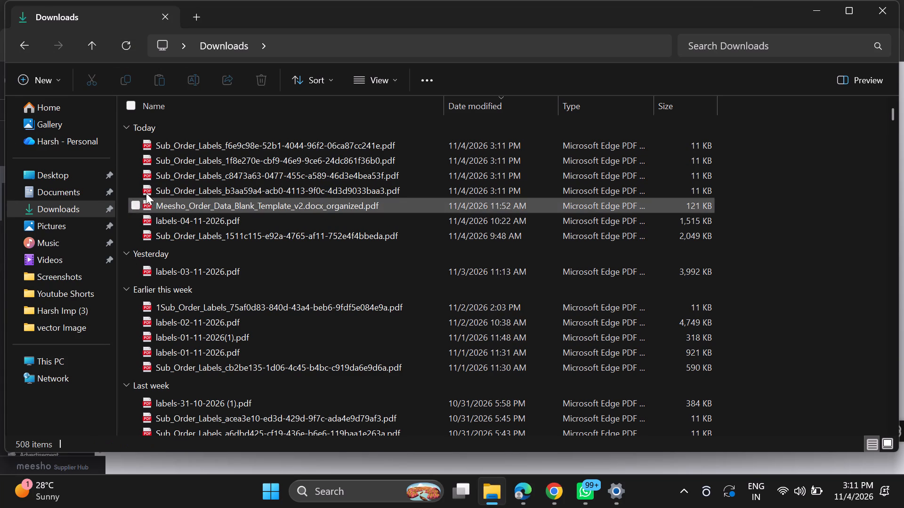
{"action": "double_click", "coordinate": [194, 146]}
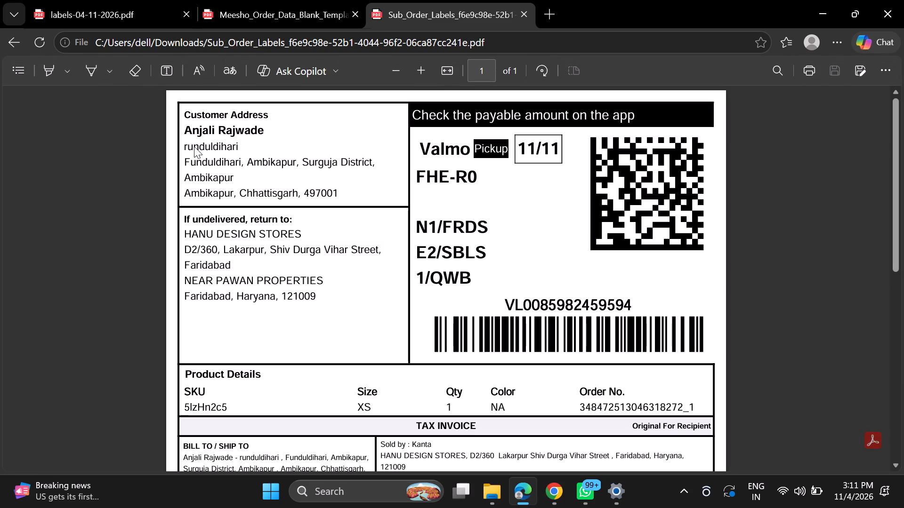
{"action": "left_click", "coordinate": [812, 68]}
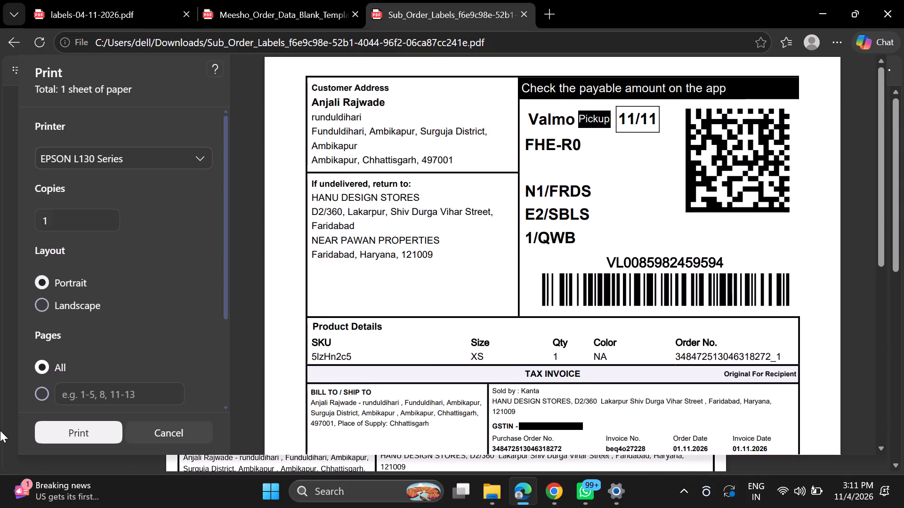
{"action": "left_click", "coordinate": [164, 157]}
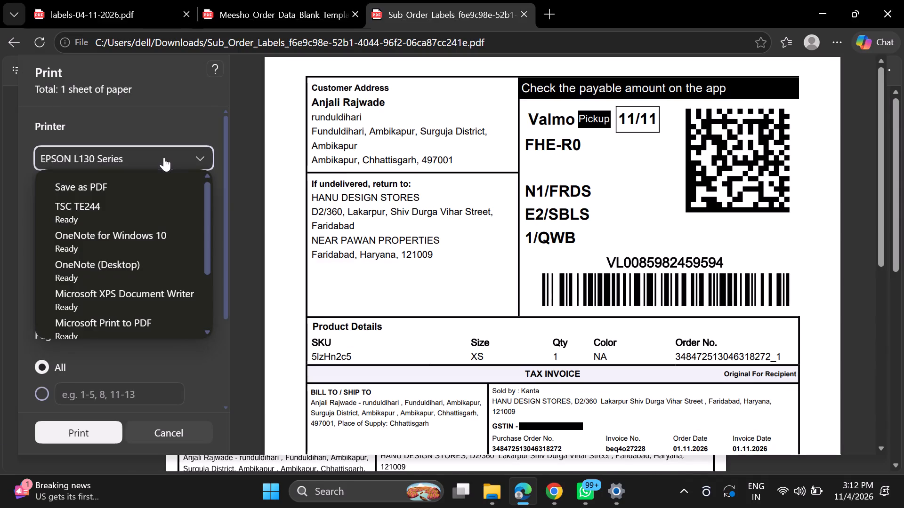
{"action": "left_click", "coordinate": [123, 205]}
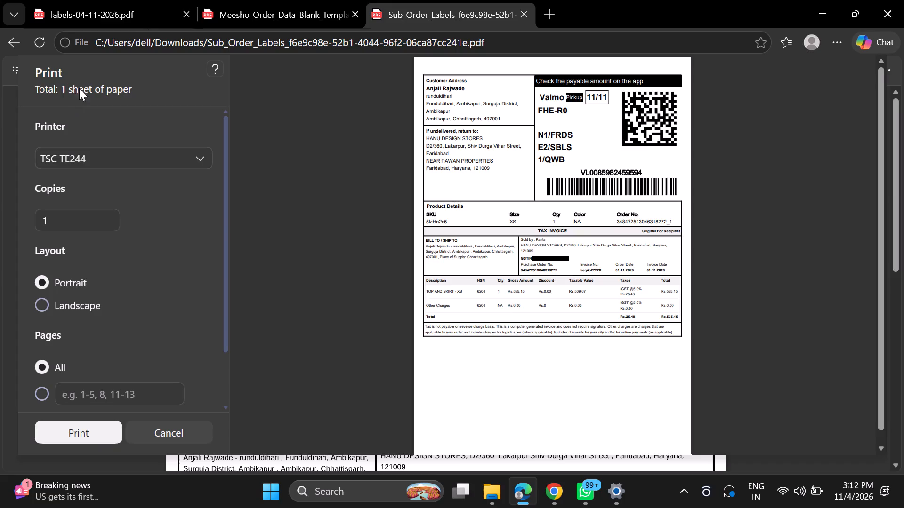
{"action": "left_click", "coordinate": [183, 12]}
{"action": "left_click", "coordinate": [183, 12]}
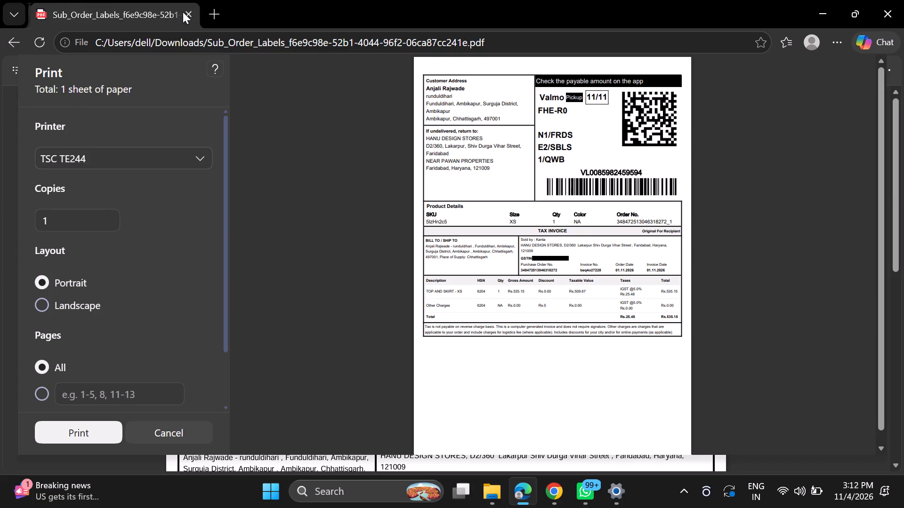
{"action": "left_click", "coordinate": [89, 433]}
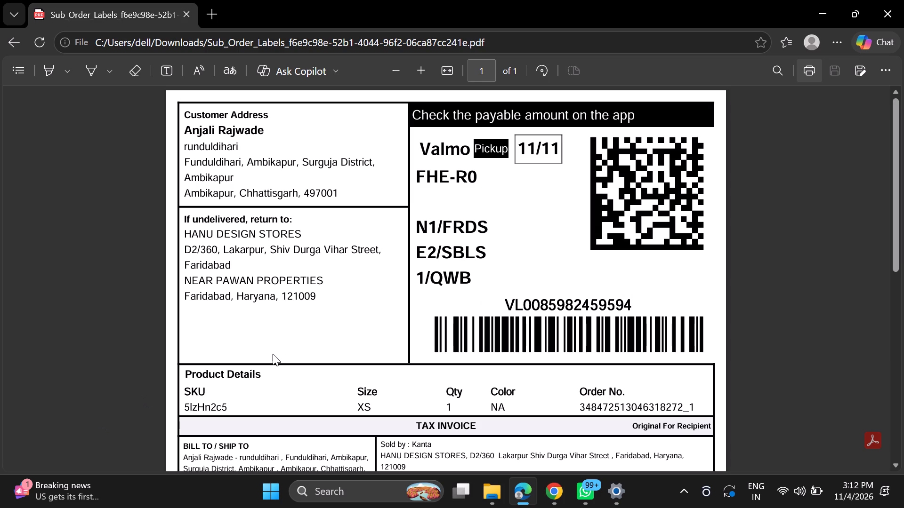
Open Sub_Order_Labels_1f8e270e-cbf9-46e9-9ce6-24dc861f36b0.pdf from Downloads and print one copy on the TSC TE244.
{"action": "key", "text": "alt+Tab"}
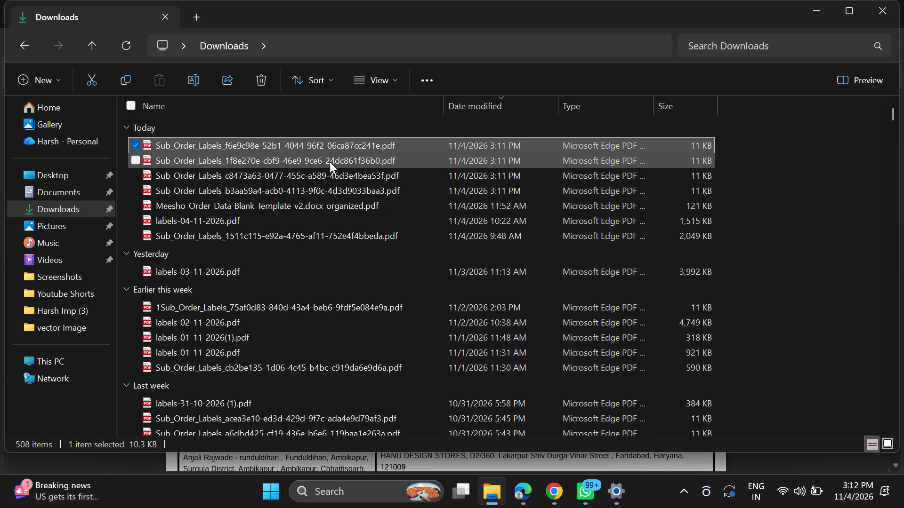
{"action": "double_click", "coordinate": [300, 162]}
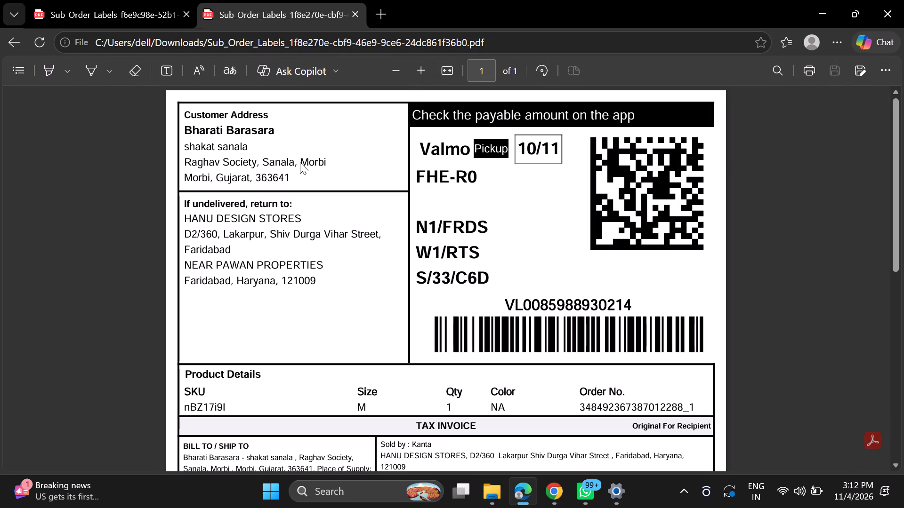
{"action": "left_click", "coordinate": [803, 72]}
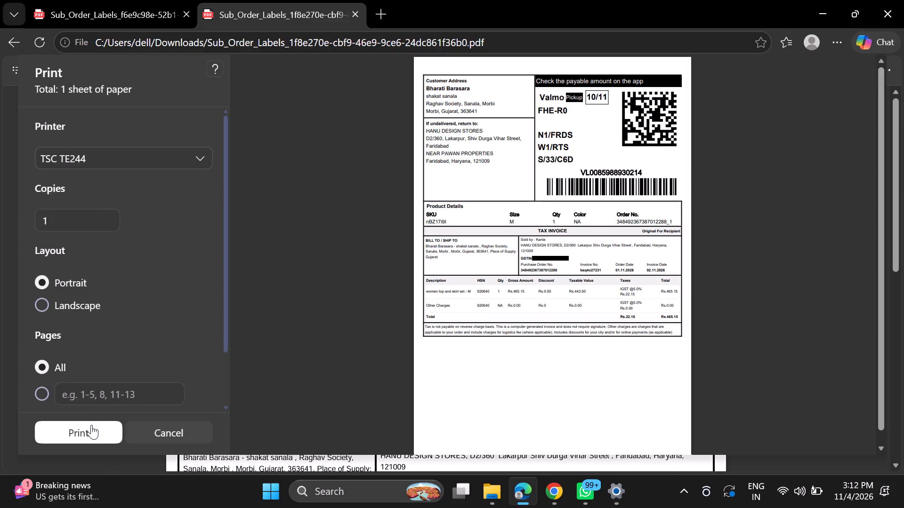
{"action": "left_click", "coordinate": [91, 425]}
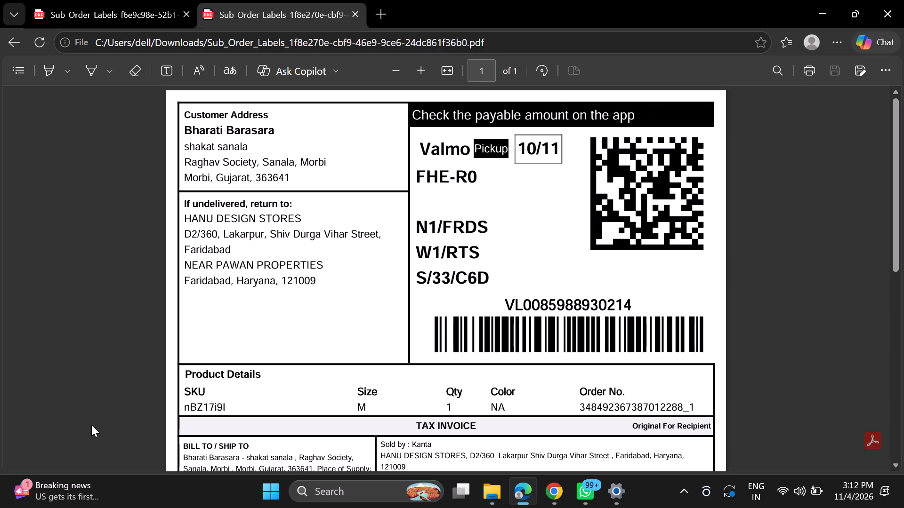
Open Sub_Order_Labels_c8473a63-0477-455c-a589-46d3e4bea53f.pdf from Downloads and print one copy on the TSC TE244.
{"action": "key", "text": "alt+Tab"}
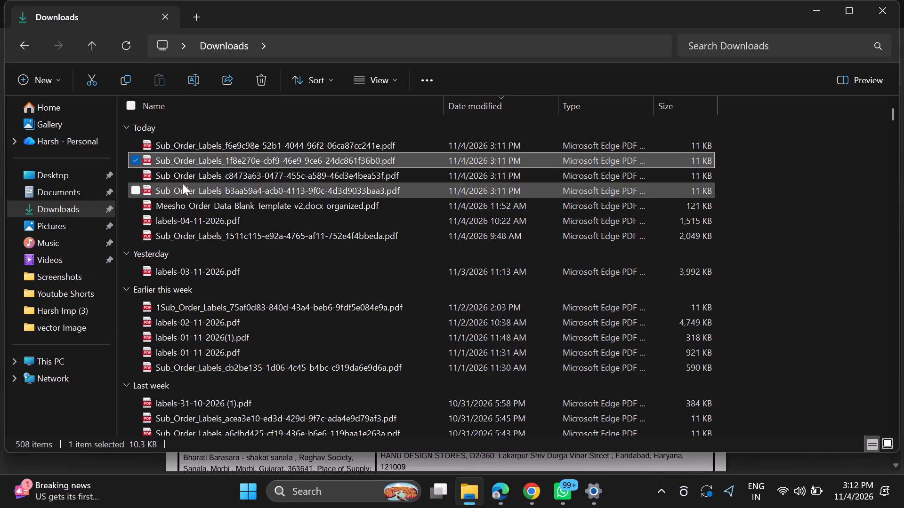
{"action": "double_click", "coordinate": [184, 176]}
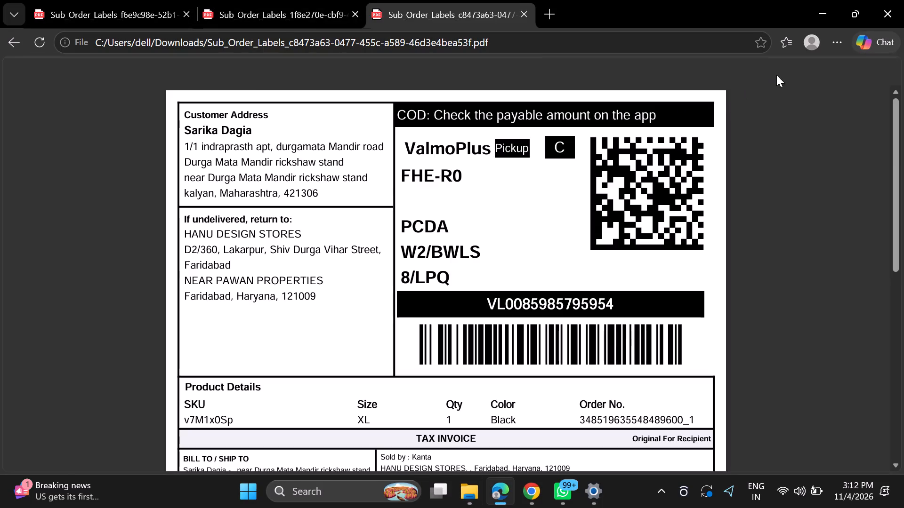
{"action": "left_click", "coordinate": [811, 72]}
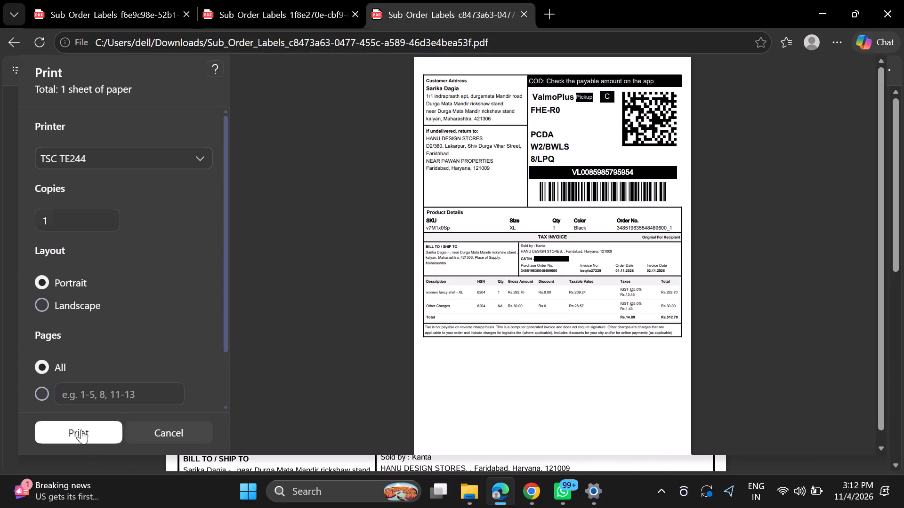
{"action": "left_click", "coordinate": [81, 429]}
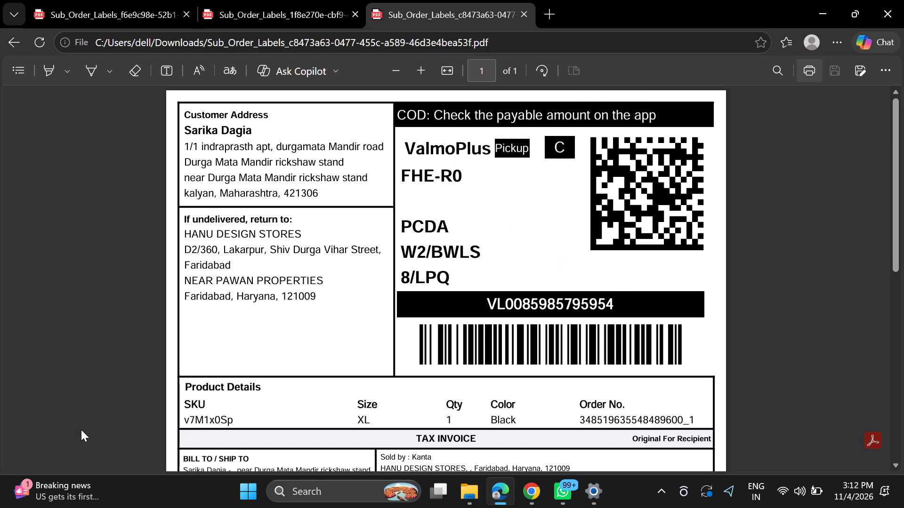
Open Sub_Order_Labels_b3aa59a4-acb0-4113-9f0c-4d3d9033baa3.pdf from Downloads and print one copy on the TSC TE244.
{"action": "key", "text": "alt+Tab"}
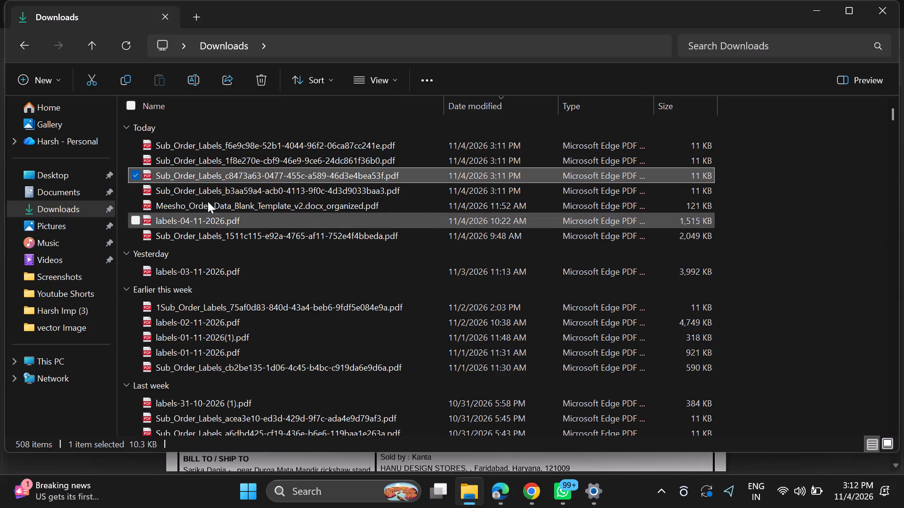
{"action": "double_click", "coordinate": [209, 189]}
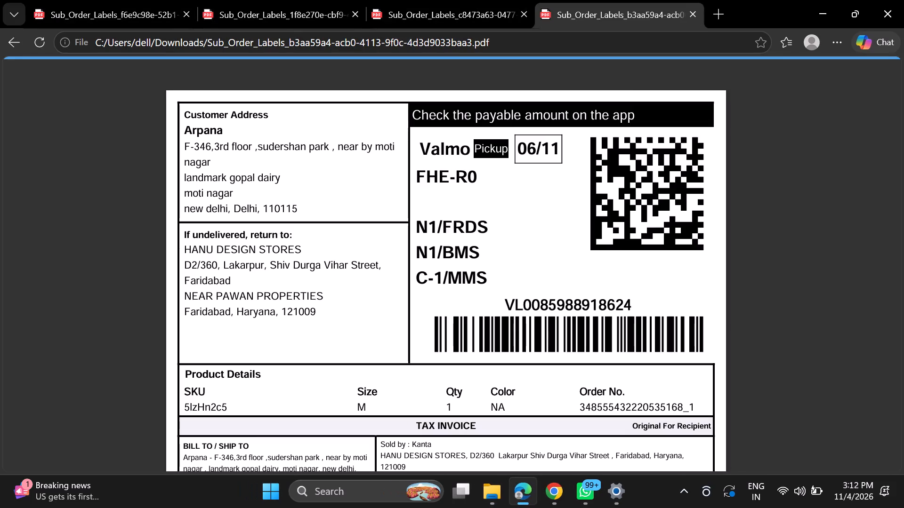
{"action": "left_click", "coordinate": [816, 70]}
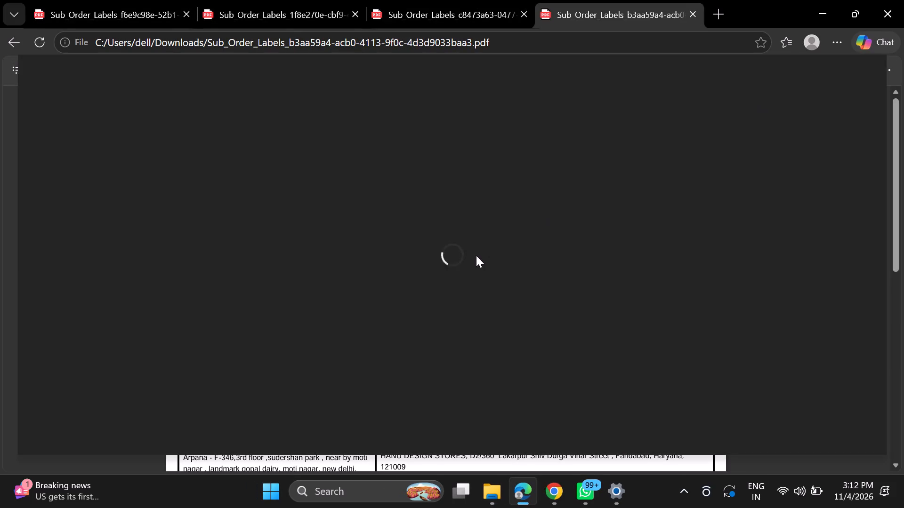
{"action": "left_click", "coordinate": [79, 431]}
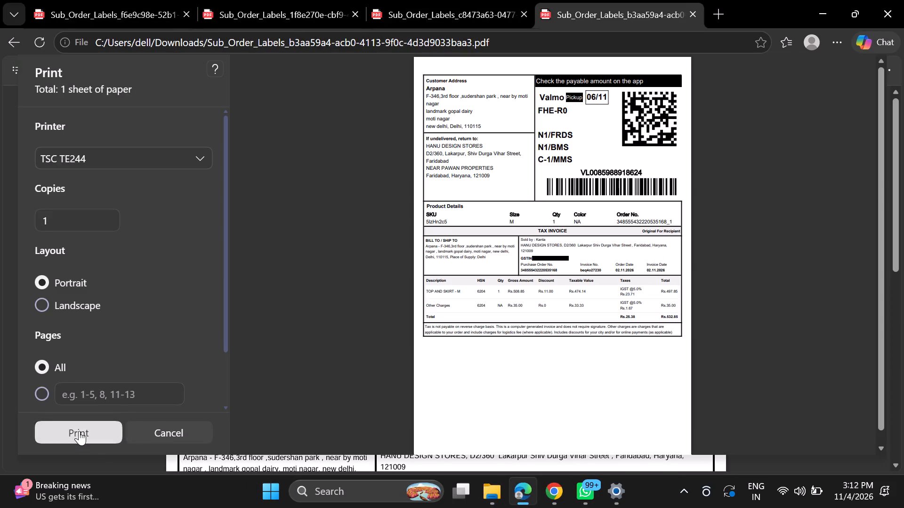